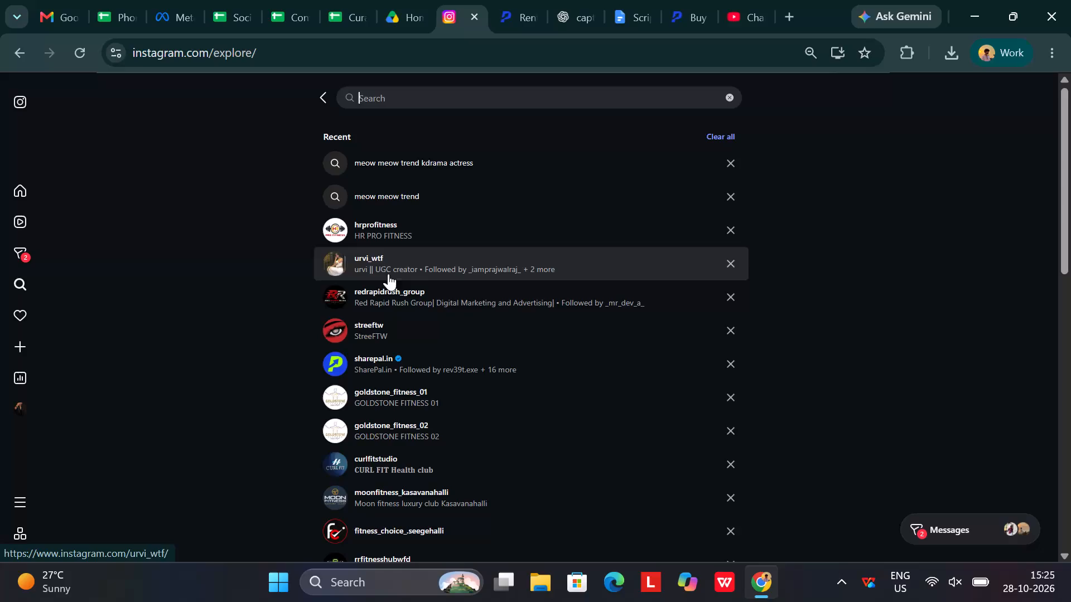
Open the sharepal.in Instagram profile from the recent searches and browse its grid of posts and reels.
{"action": "left_click", "coordinate": [446, 372]}
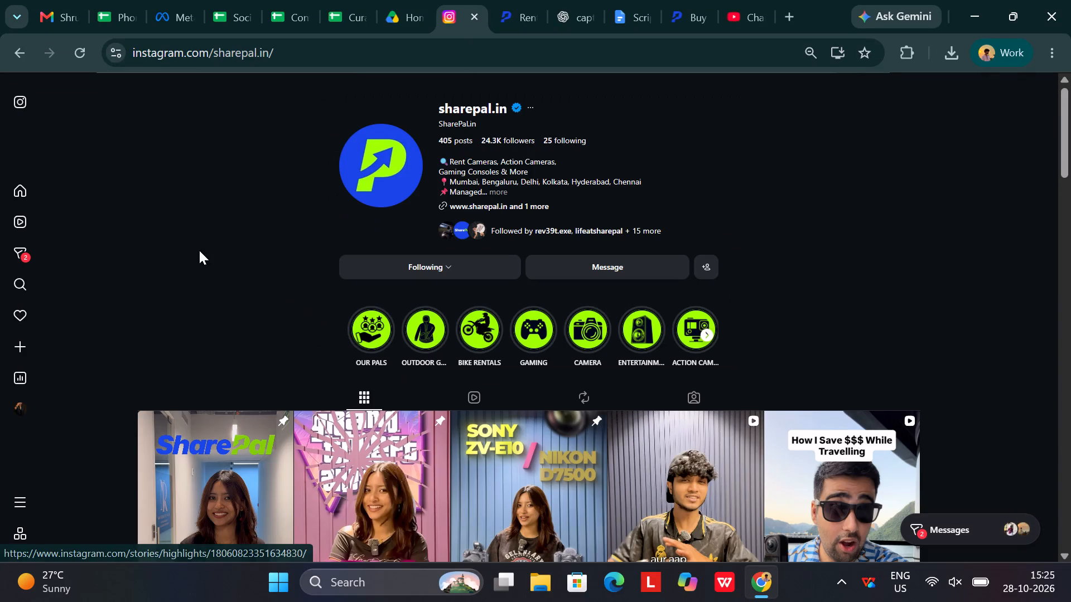
{"action": "scroll", "coordinate": [189, 243], "scroll_direction": "down", "scroll_amount": 4}
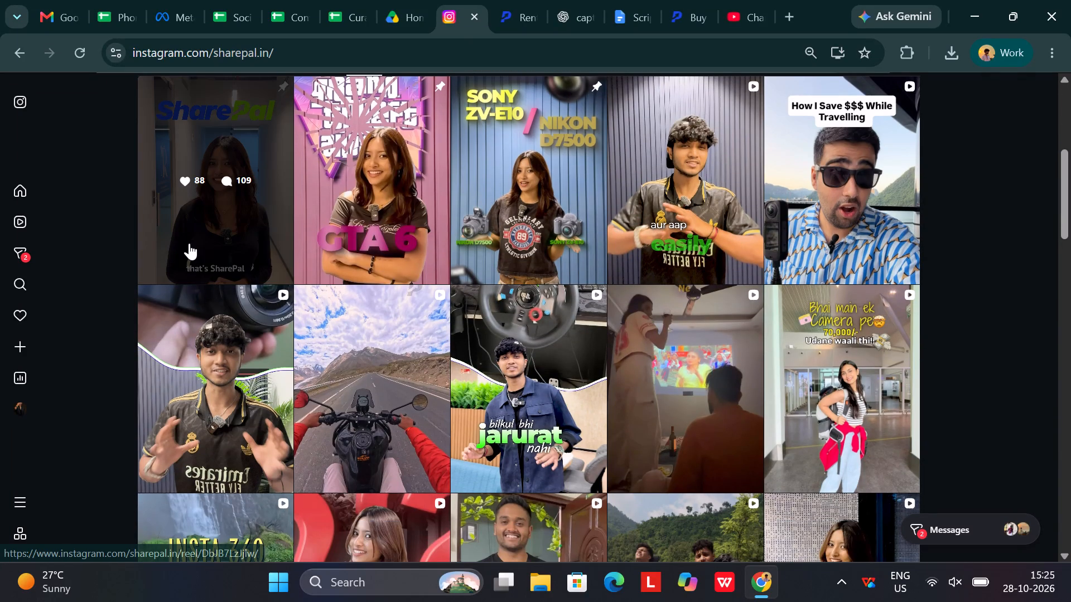
{"action": "scroll", "coordinate": [189, 243], "scroll_direction": "down", "scroll_amount": 3}
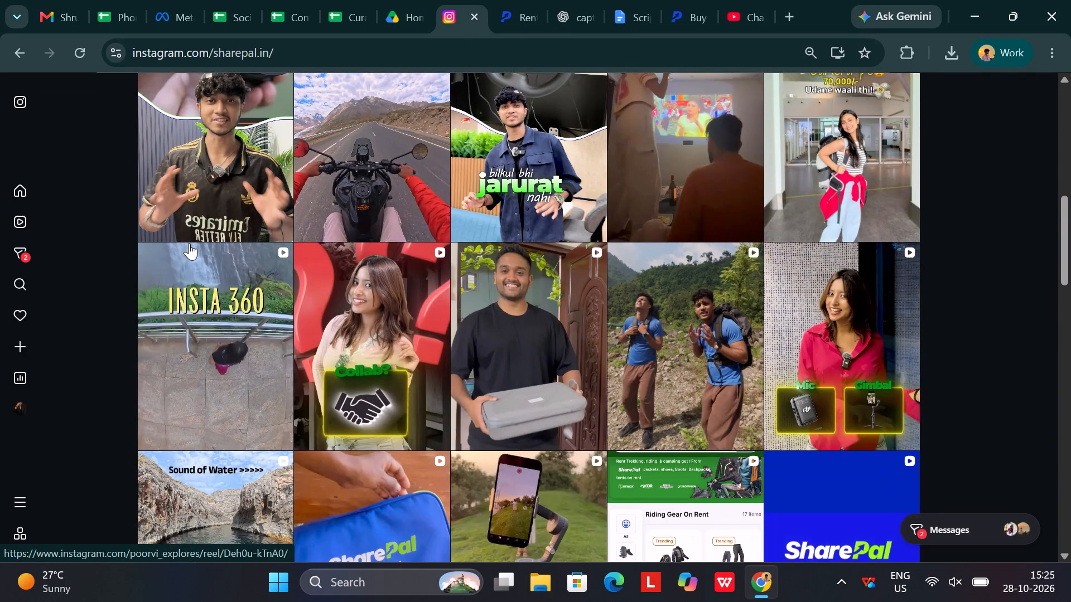
{"action": "scroll", "coordinate": [189, 243], "scroll_direction": "down", "scroll_amount": 7}
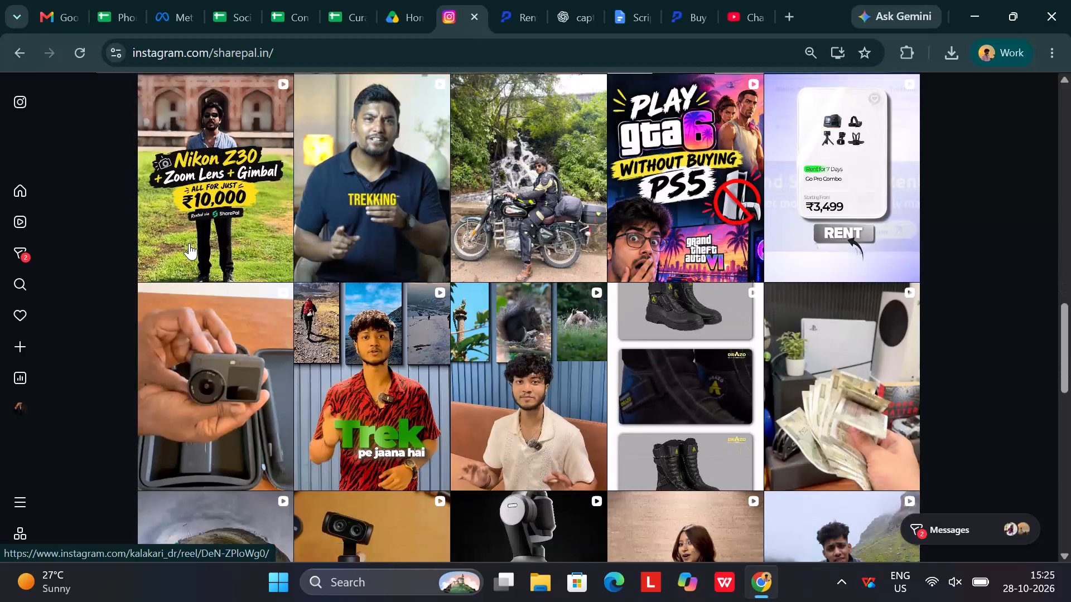
{"action": "scroll", "coordinate": [189, 243], "scroll_direction": "down", "scroll_amount": 2}
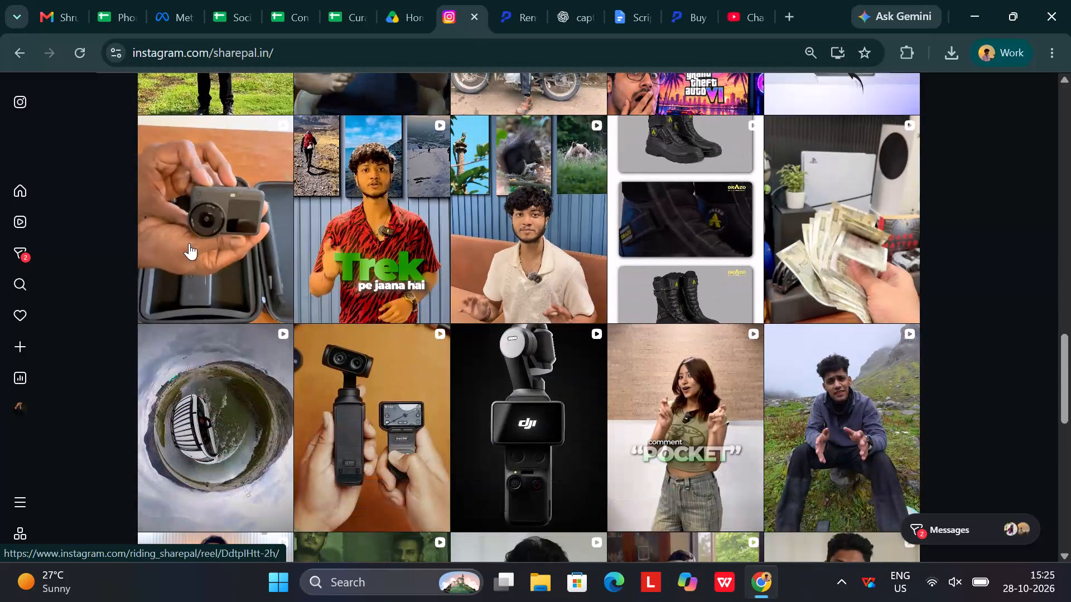
{"action": "scroll", "coordinate": [189, 243], "scroll_direction": "down", "scroll_amount": 1}
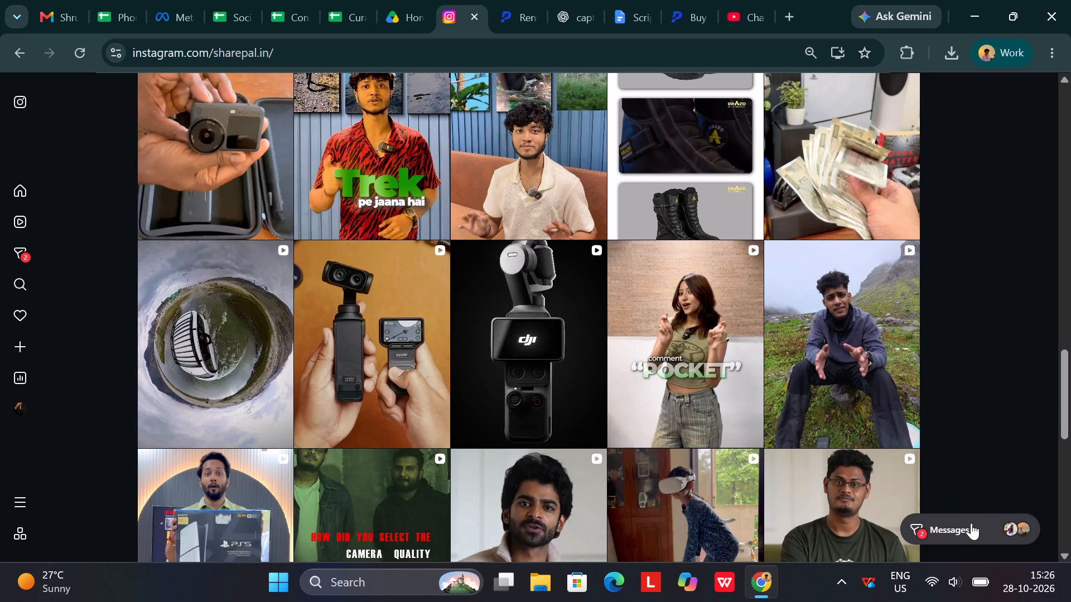
{"action": "scroll", "coordinate": [382, 354], "scroll_direction": "up", "scroll_amount": 9}
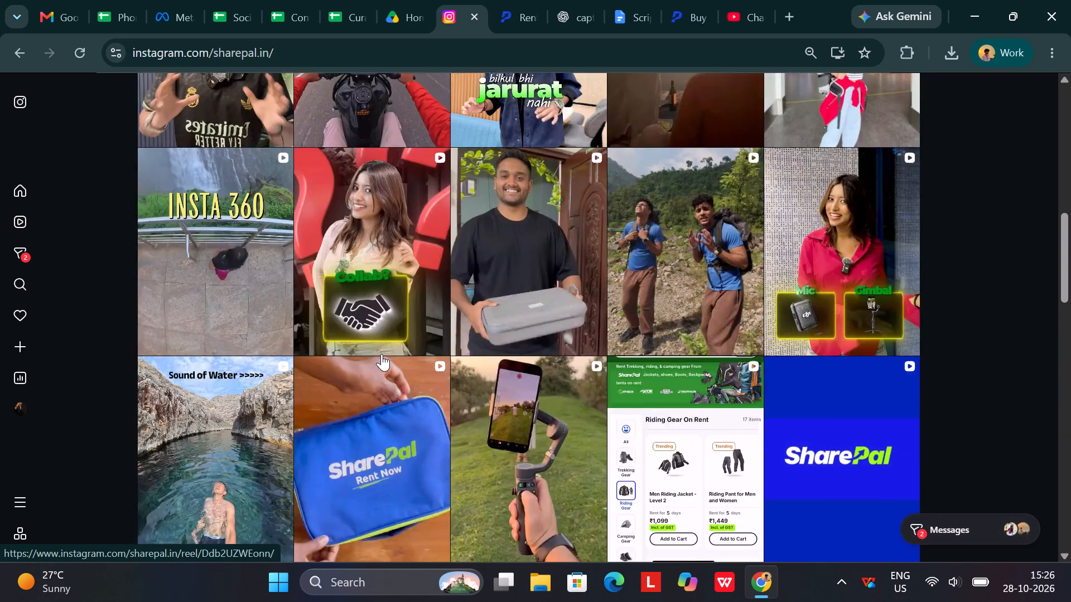
{"action": "scroll", "coordinate": [382, 354], "scroll_direction": "up", "scroll_amount": 19}
{"action": "scroll", "coordinate": [214, 139], "scroll_direction": "up", "scroll_amount": 5}
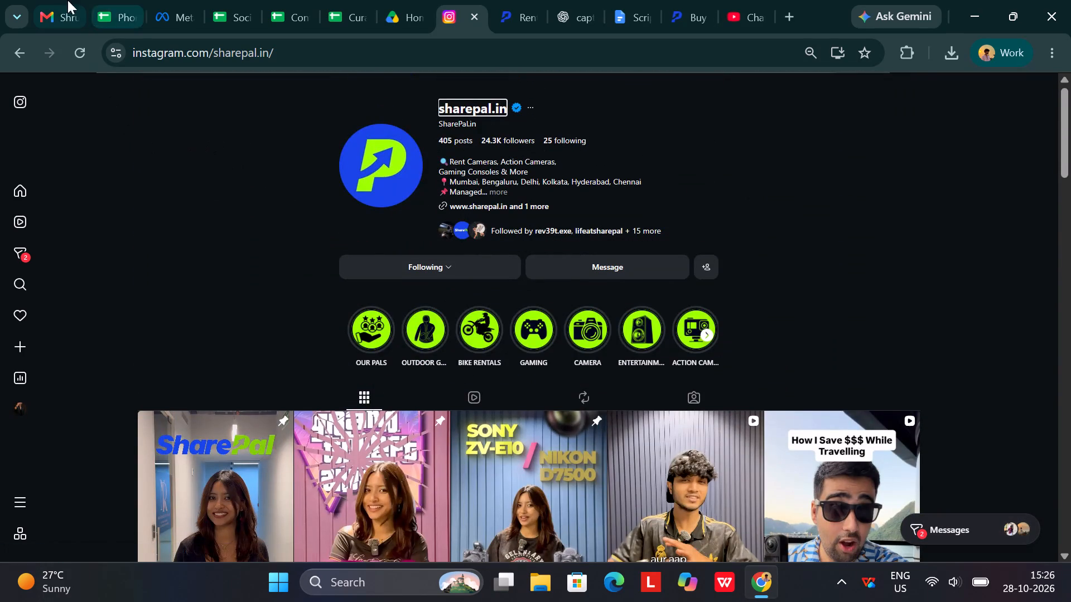
Check the open chat, Phone-requirement sheet and Instagram inbox on the way to the Social Media RACI Matrix spreadsheet.
{"action": "left_click", "coordinate": [55, 0]}
{"action": "scroll", "coordinate": [257, 302], "scroll_direction": "down", "scroll_amount": 8}
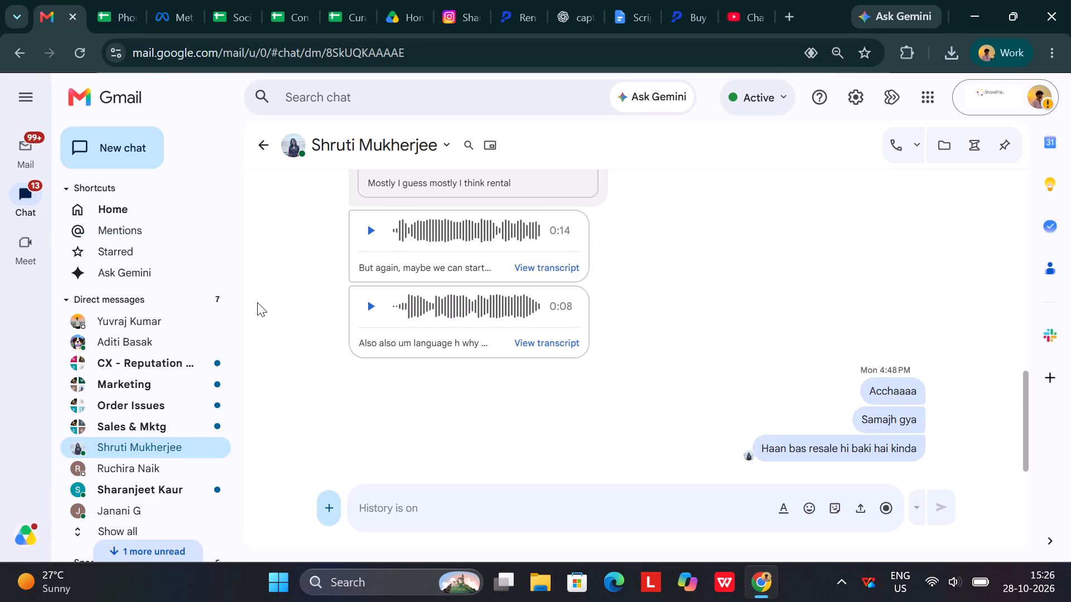
{"action": "left_click", "coordinate": [122, 0]}
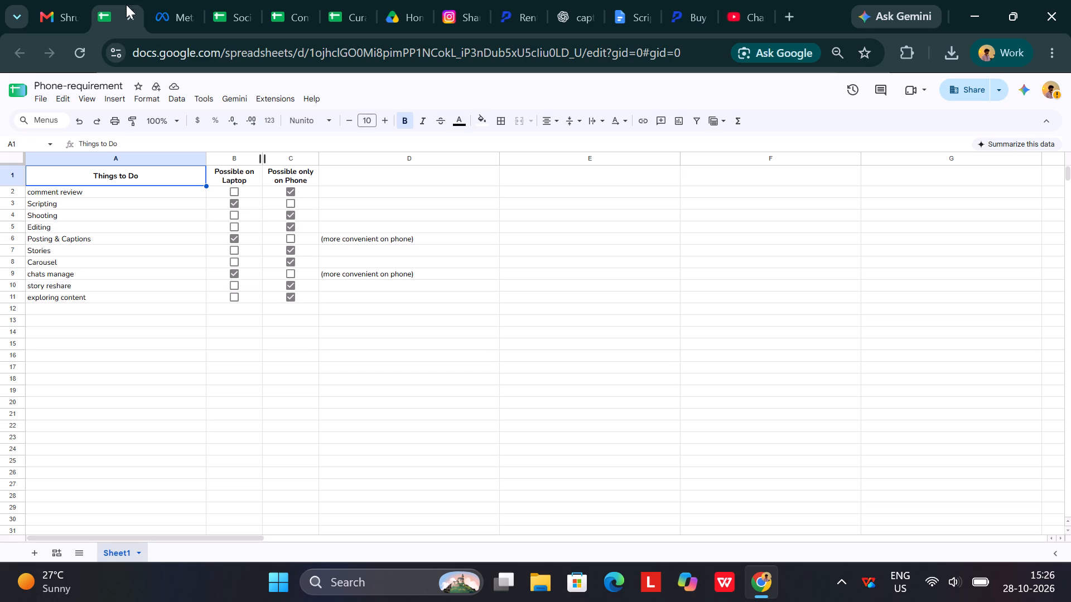
{"action": "left_click", "coordinate": [178, 0]}
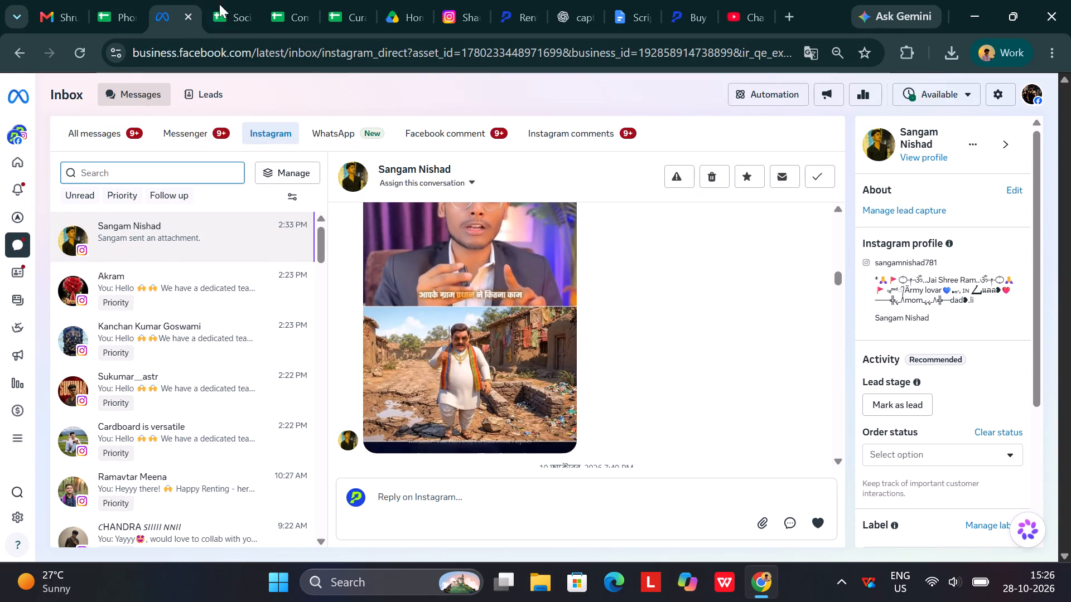
{"action": "left_click", "coordinate": [250, 0]}
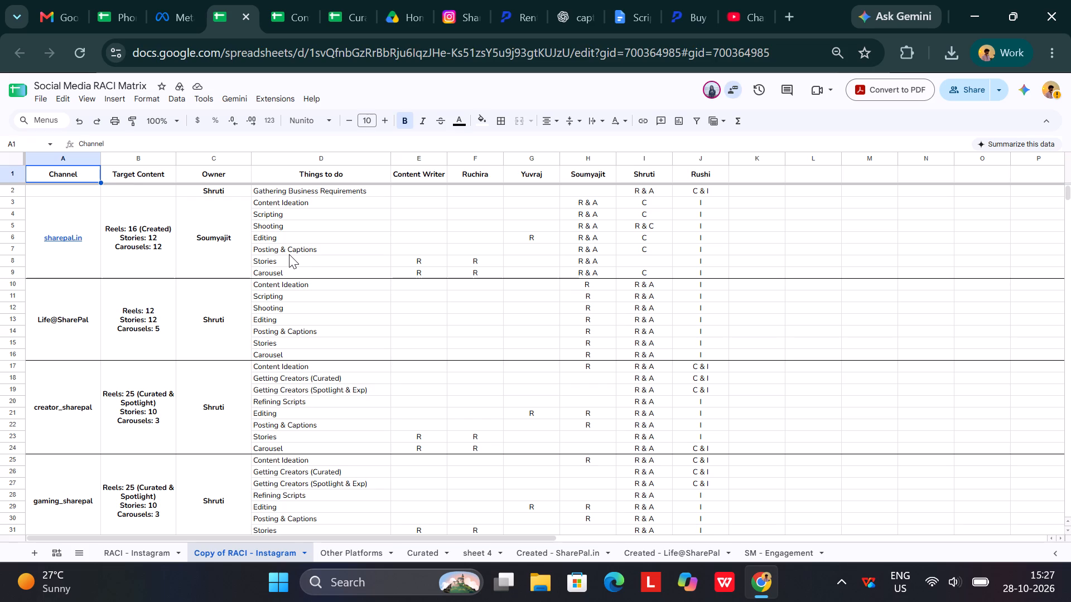
In the Content - Business Requirements spreadsheet's Rental sheet, tick the Status checkboxes for DSLR Gimbals and Drones.
{"action": "left_click", "coordinate": [290, 0]}
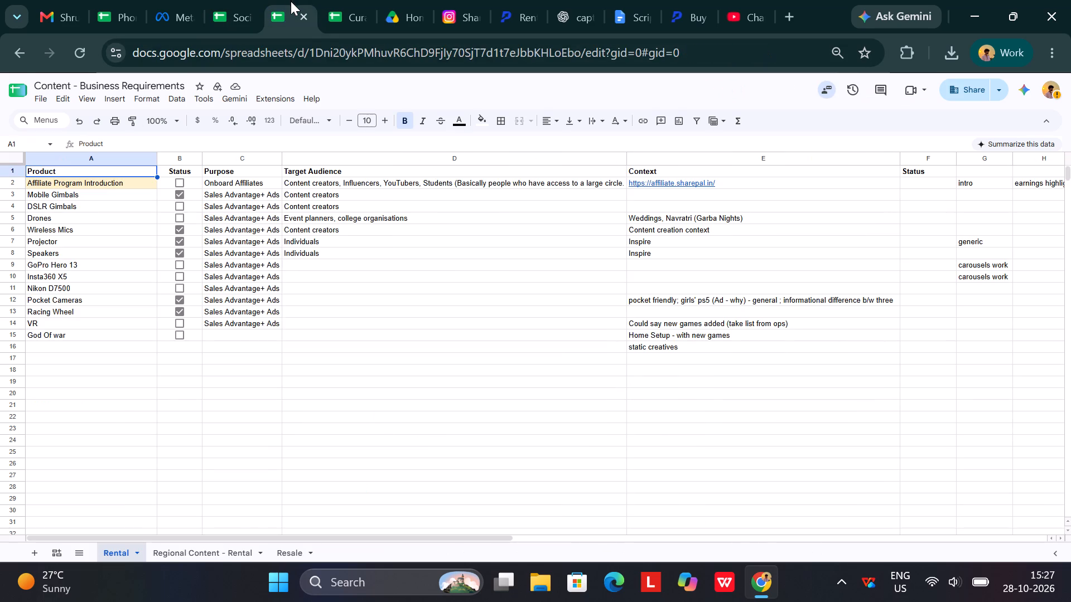
{"action": "left_click", "coordinate": [360, 0]}
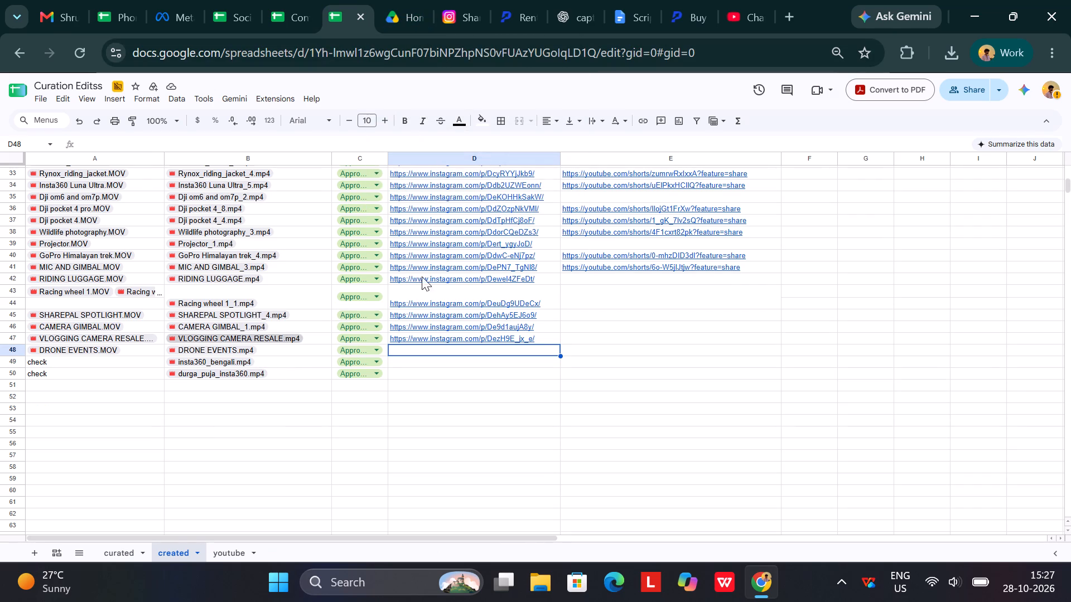
{"action": "left_click", "coordinate": [279, 0]}
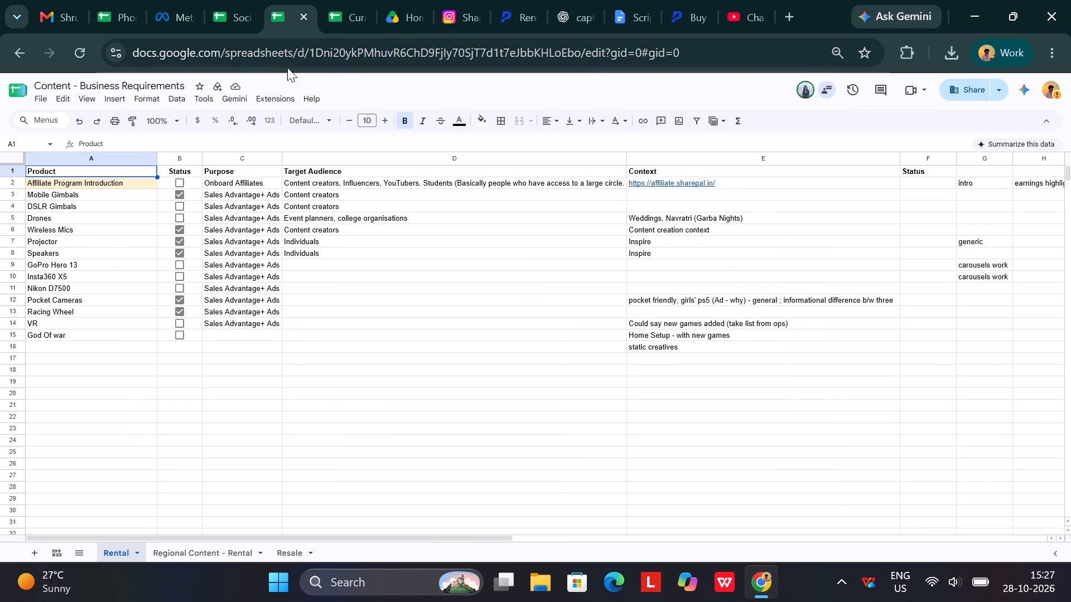
{"action": "left_click", "coordinate": [181, 210]}
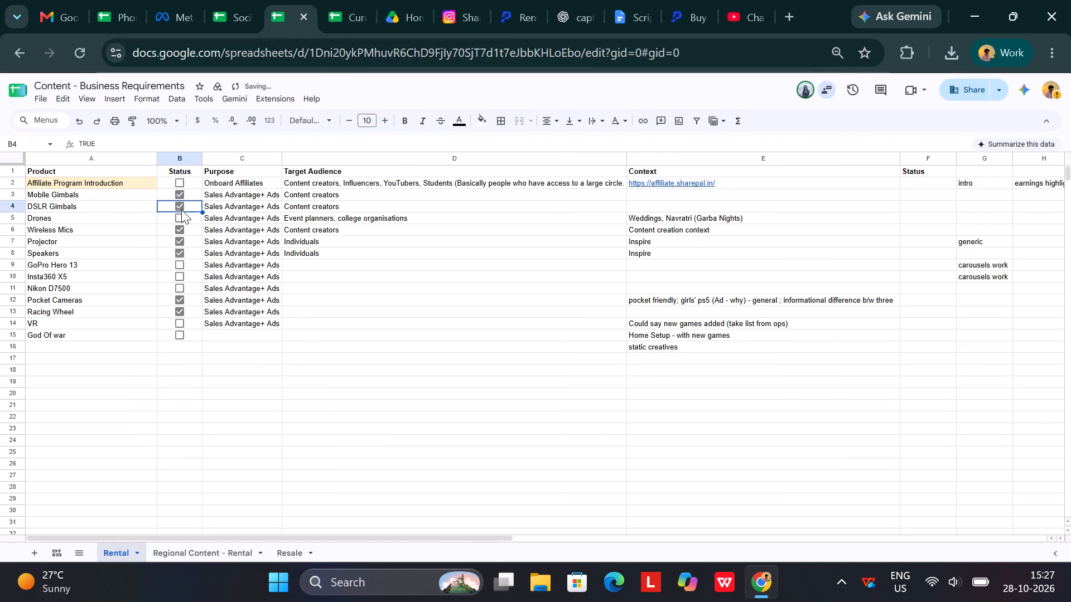
{"action": "left_click", "coordinate": [177, 222]}
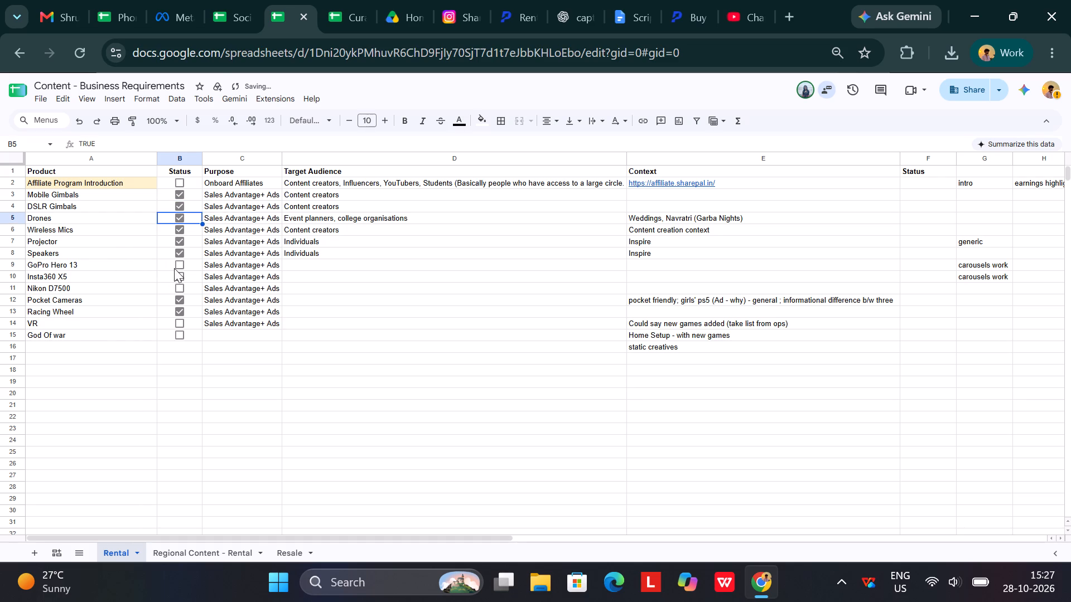
Examine the unticked products and their notes in the Rental sheet, including GoPro Hero 13 and Insta360 X5, and open the Resale sheet.
{"action": "left_click_drag", "start_coordinate": [95, 263], "coordinate": [93, 288]}
{"action": "left_click", "coordinate": [94, 358]}
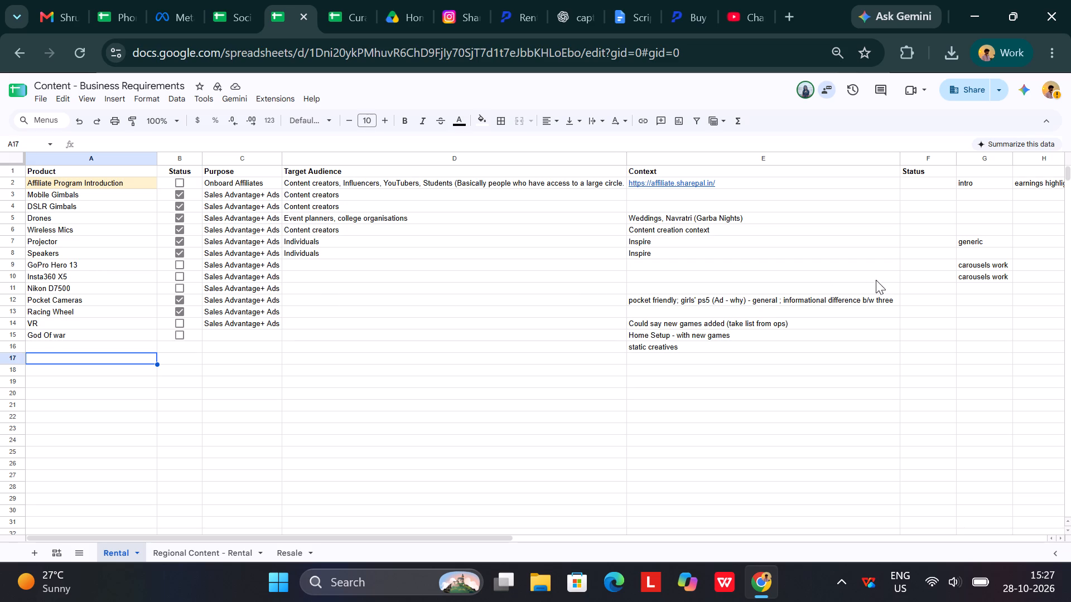
{"action": "left_click", "coordinate": [943, 267]}
{"action": "left_click", "coordinate": [929, 274]}
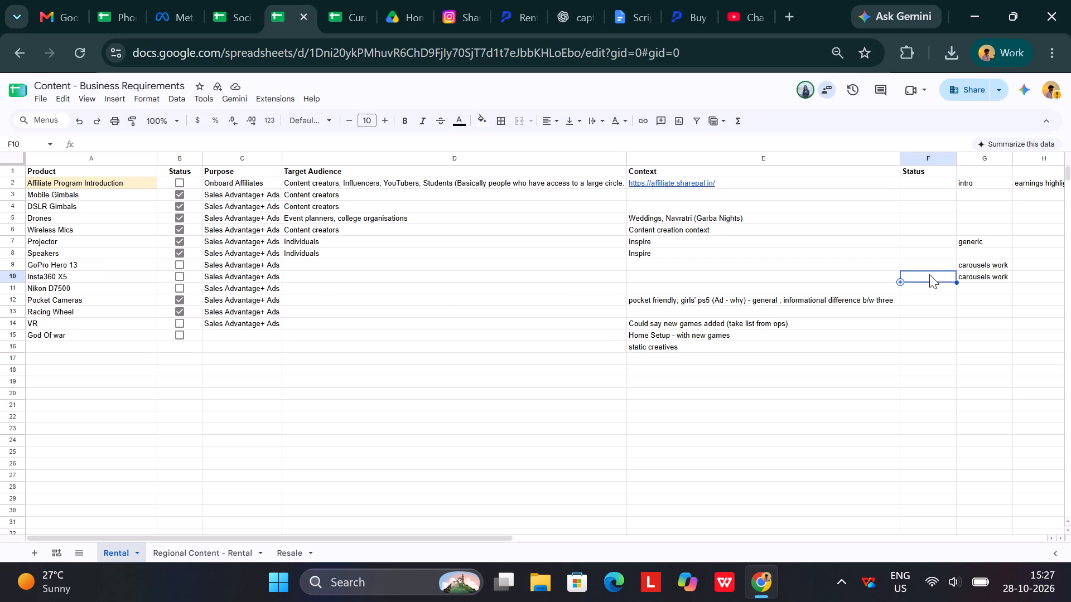
{"action": "left_click", "coordinate": [923, 252]}
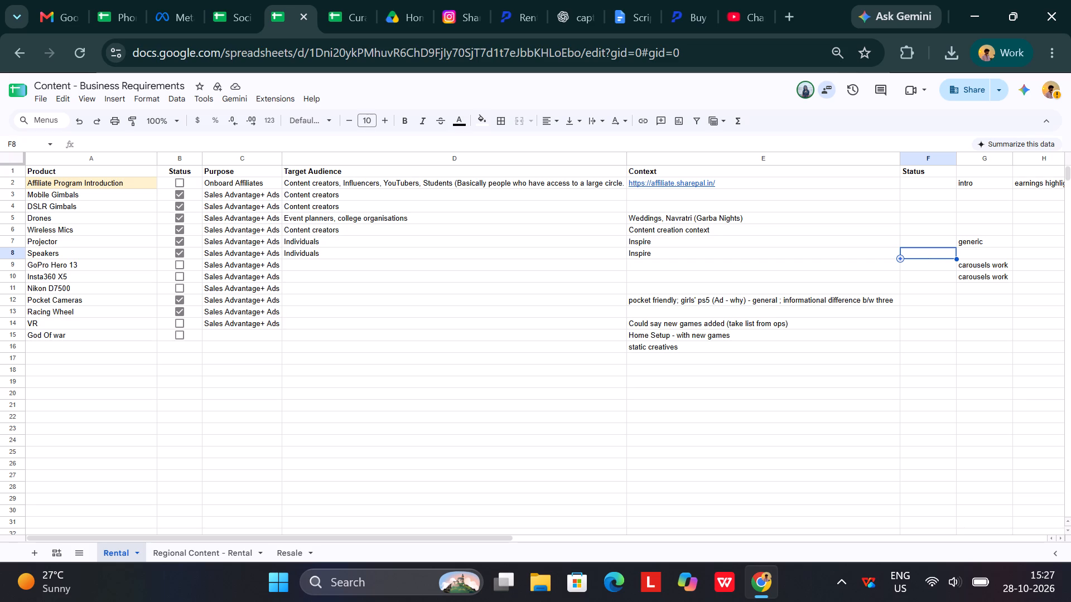
{"action": "left_click", "coordinate": [922, 262]}
{"action": "left_click", "coordinate": [918, 275]}
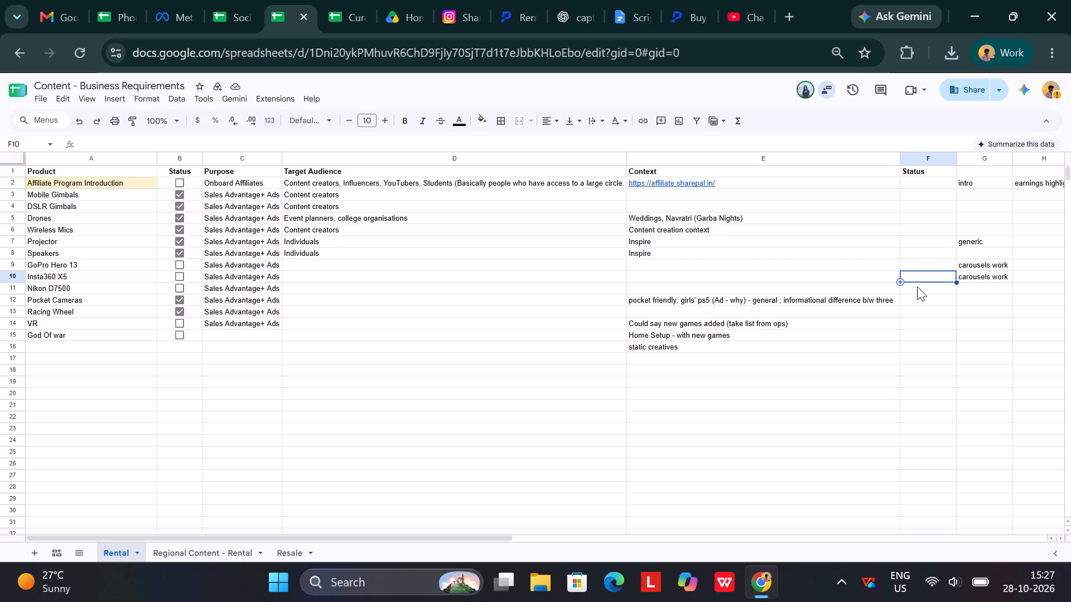
{"action": "left_click", "coordinate": [917, 287]}
{"action": "left_click", "coordinate": [922, 267]}
{"action": "left_click", "coordinate": [918, 275]}
{"action": "left_click", "coordinate": [272, 550]}
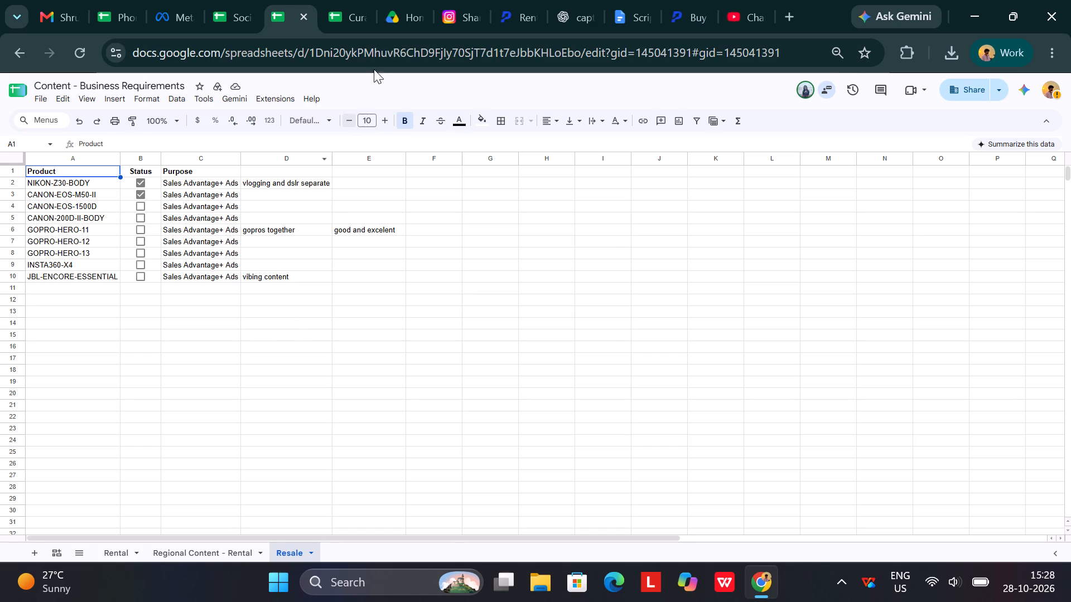
Look through the existing scripts in the Scripts 2026 second half document, including its last pages.
{"action": "left_click", "coordinate": [629, 0]}
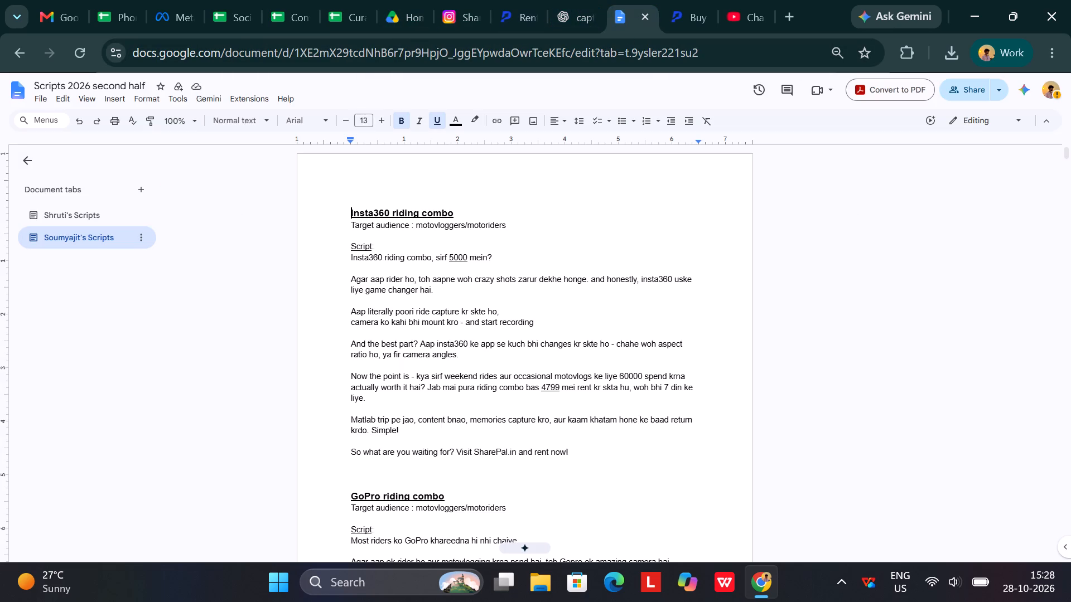
{"action": "scroll", "coordinate": [443, 300], "scroll_direction": "down", "scroll_amount": 5}
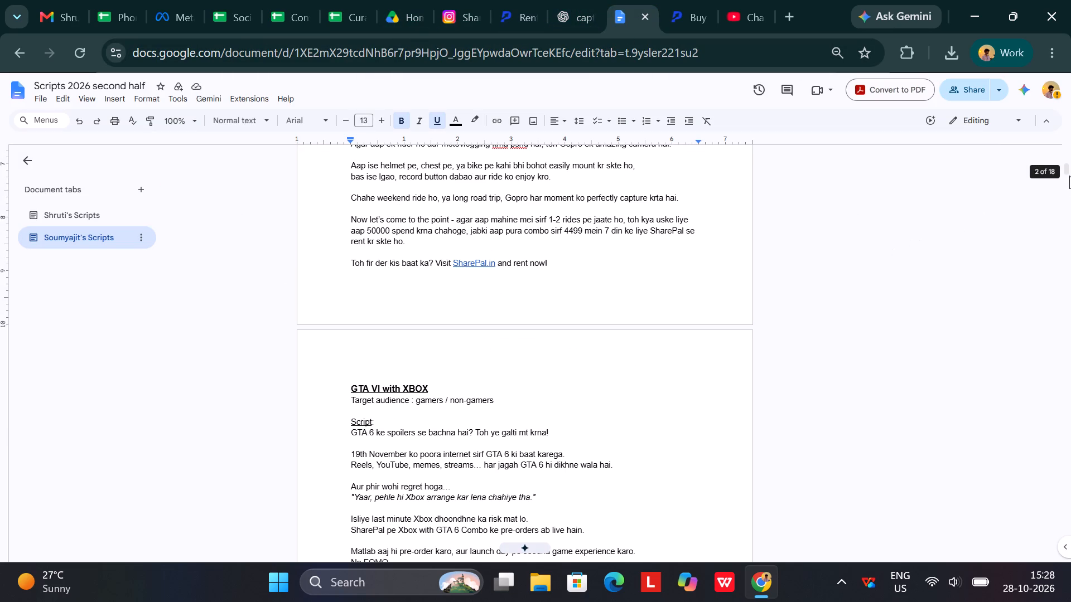
{"action": "left_click_drag", "start_coordinate": [1069, 170], "coordinate": [1055, 450]}
{"action": "scroll", "coordinate": [520, 391], "scroll_direction": "down", "scroll_amount": 3}
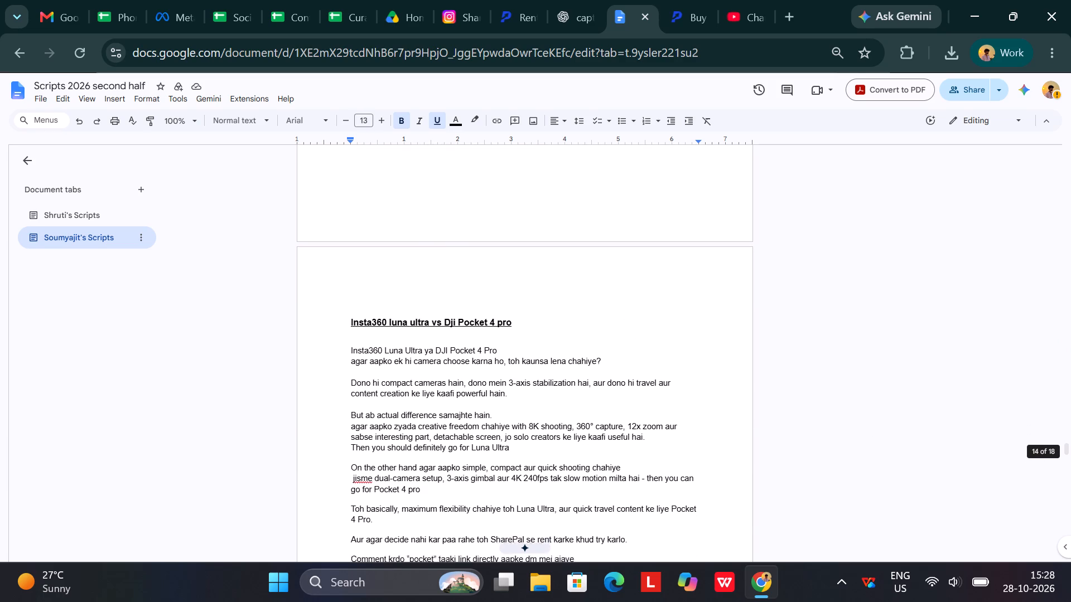
{"action": "scroll", "coordinate": [519, 391], "scroll_direction": "down", "scroll_amount": 2}
{"action": "scroll", "coordinate": [413, 353], "scroll_direction": "down", "scroll_amount": 4}
{"action": "scroll", "coordinate": [440, 315], "scroll_direction": "up", "scroll_amount": 3}
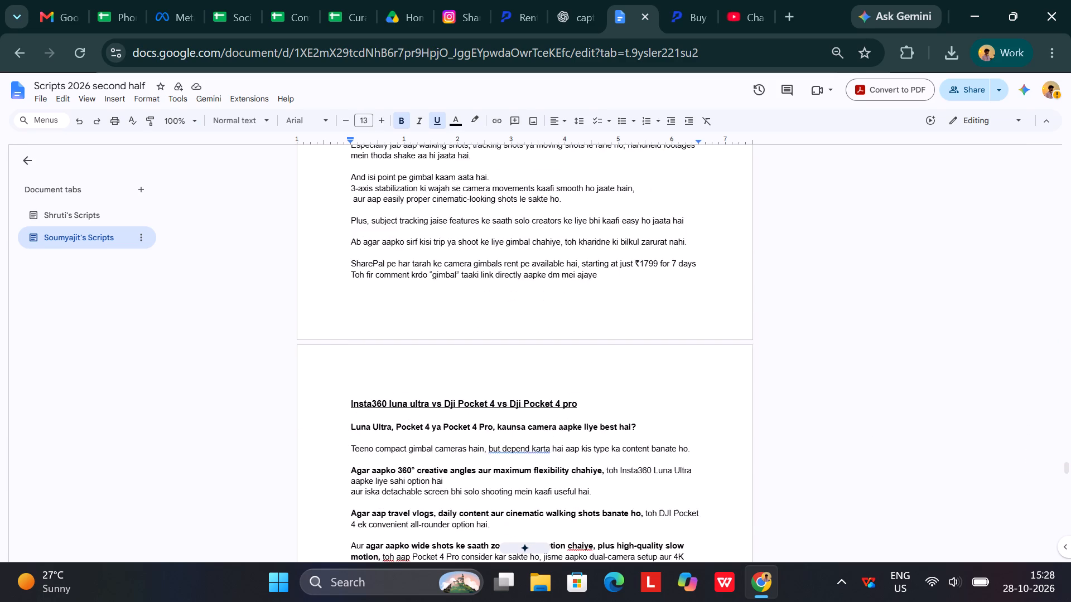
{"action": "scroll", "coordinate": [440, 315], "scroll_direction": "down", "scroll_amount": 10}
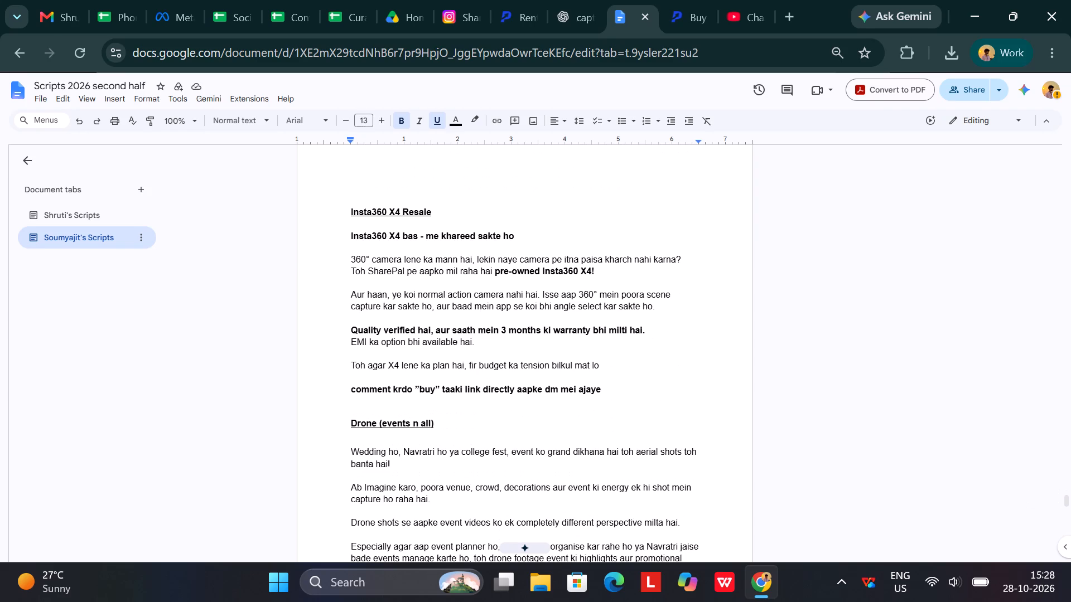
Read through the Drone, DSLR Gimbals and Vlogging cameras Resale scripts at the end of Soumyajit's Scripts.
{"action": "scroll", "coordinate": [436, 316], "scroll_direction": "down", "scroll_amount": 1}
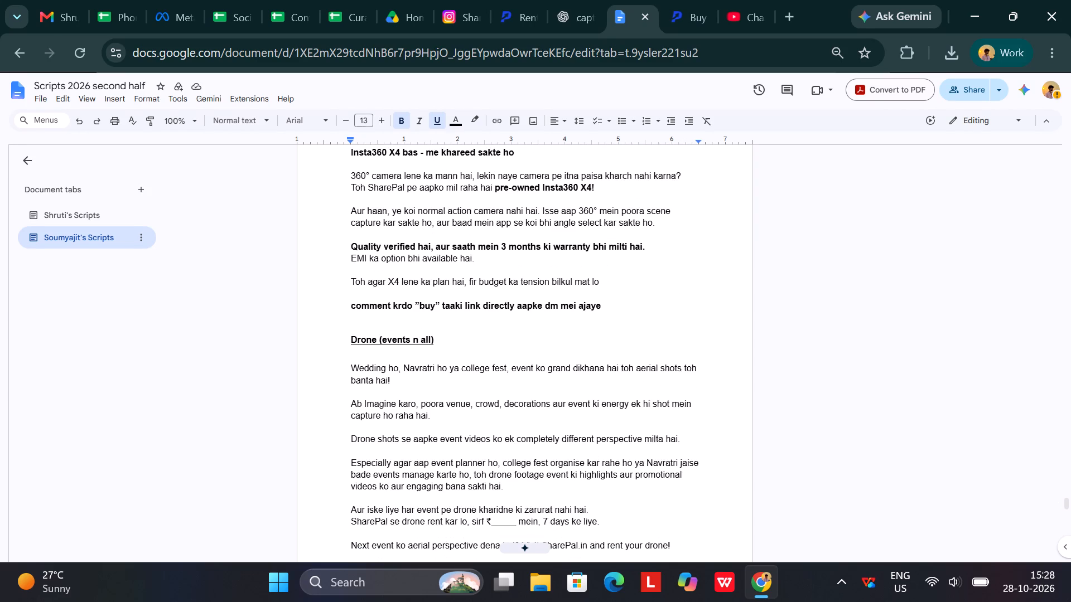
{"action": "scroll", "coordinate": [436, 316], "scroll_direction": "down", "scroll_amount": 2}
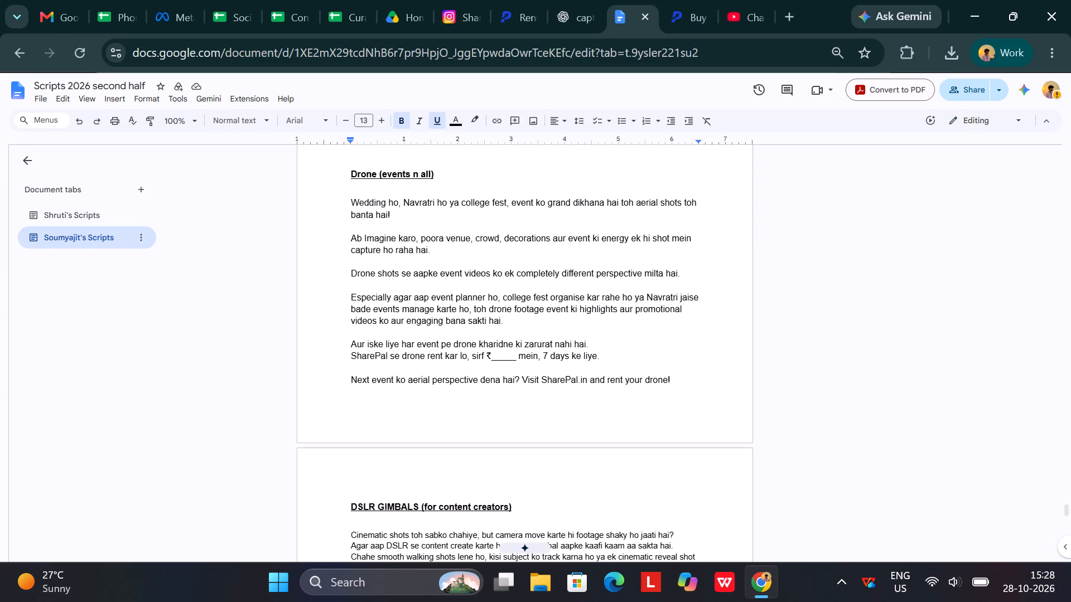
{"action": "scroll", "coordinate": [436, 316], "scroll_direction": "down", "scroll_amount": 3}
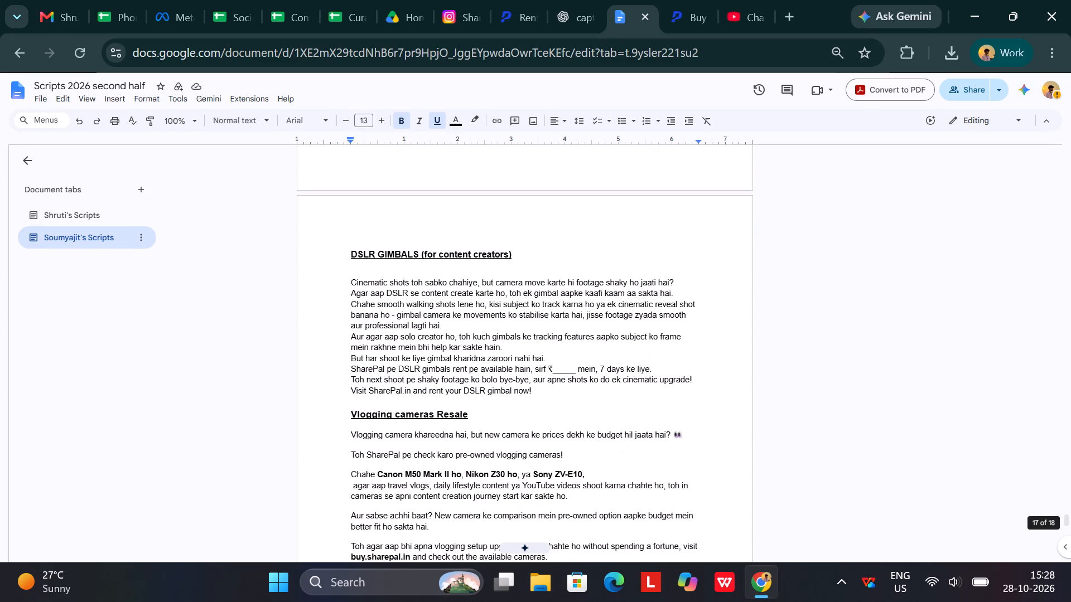
{"action": "scroll", "coordinate": [436, 316], "scroll_direction": "down", "scroll_amount": 2}
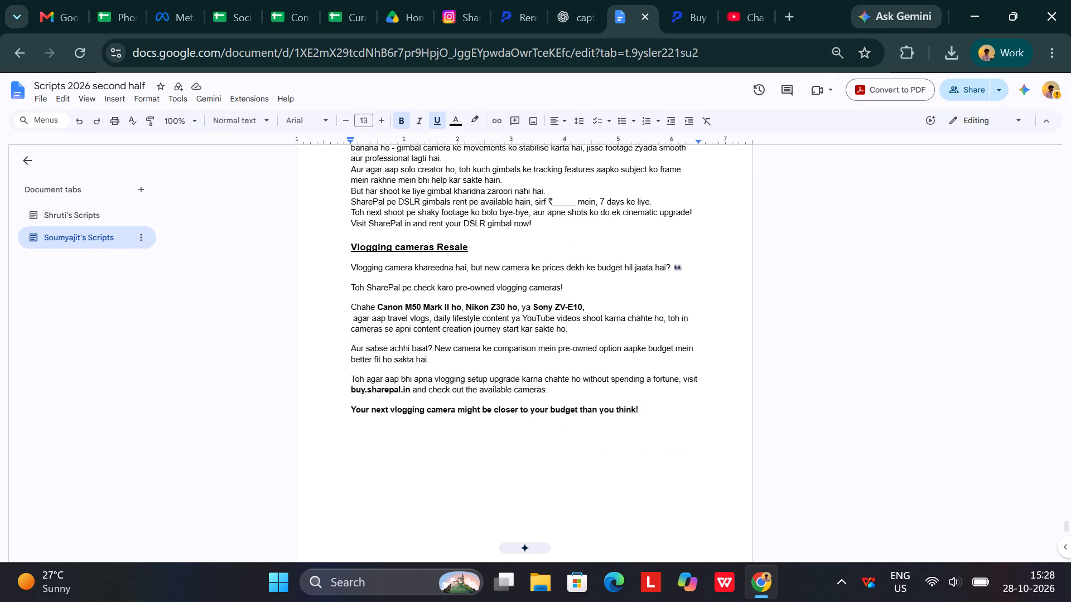
{"action": "scroll", "coordinate": [436, 316], "scroll_direction": "down", "scroll_amount": 6}
{"action": "scroll", "coordinate": [436, 316], "scroll_direction": "up", "scroll_amount": 10}
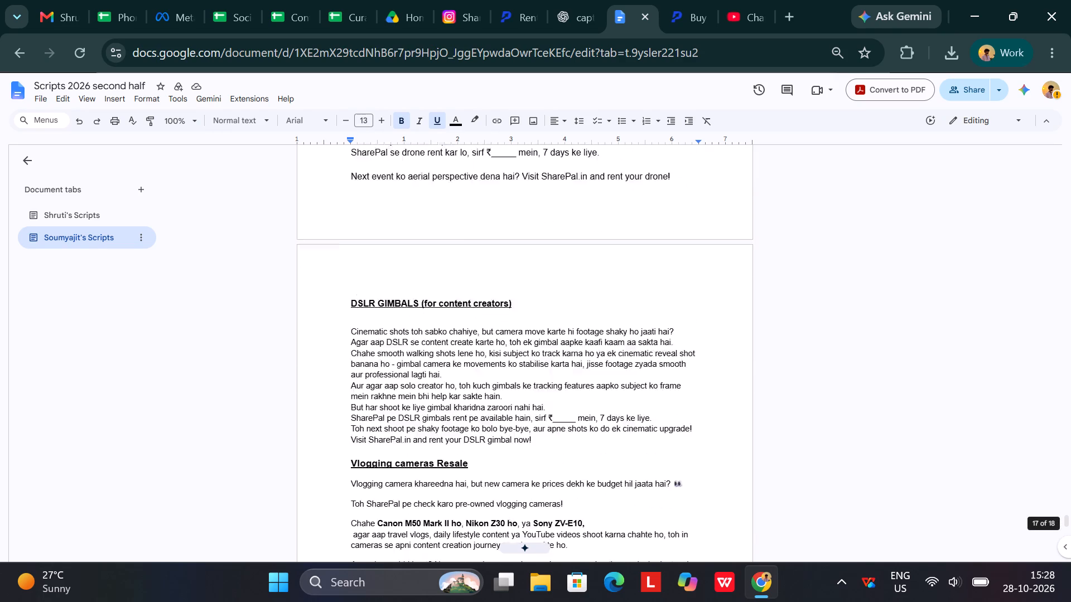
Switch back to the Resale sheet of the Content - Business Requirements spreadsheet to check its product list.
{"action": "left_click", "coordinate": [201, 0]}
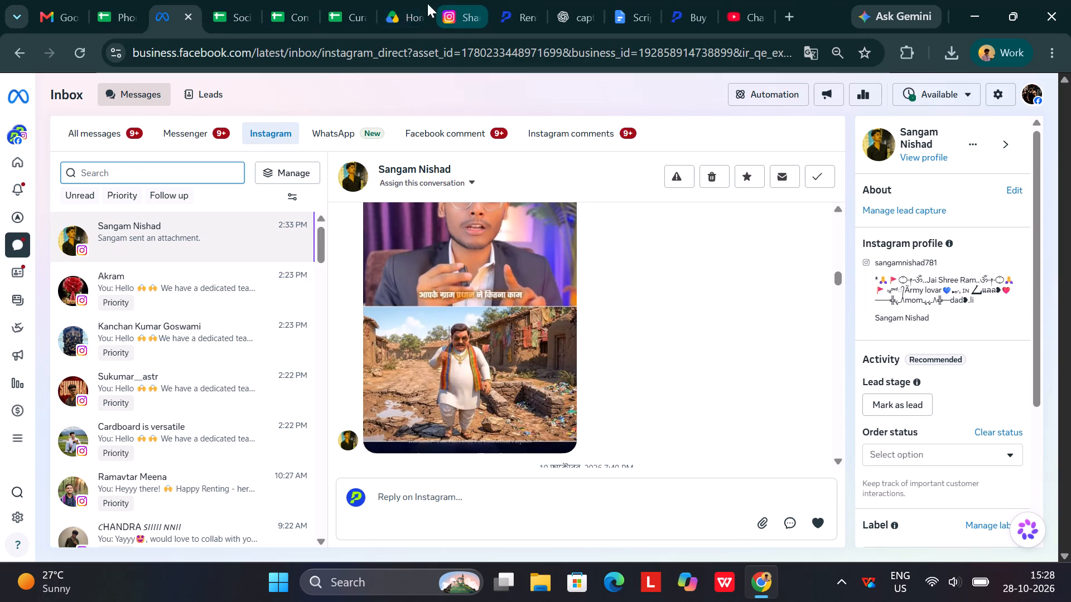
{"action": "left_click", "coordinate": [350, 0]}
{"action": "left_click", "coordinate": [296, 0]}
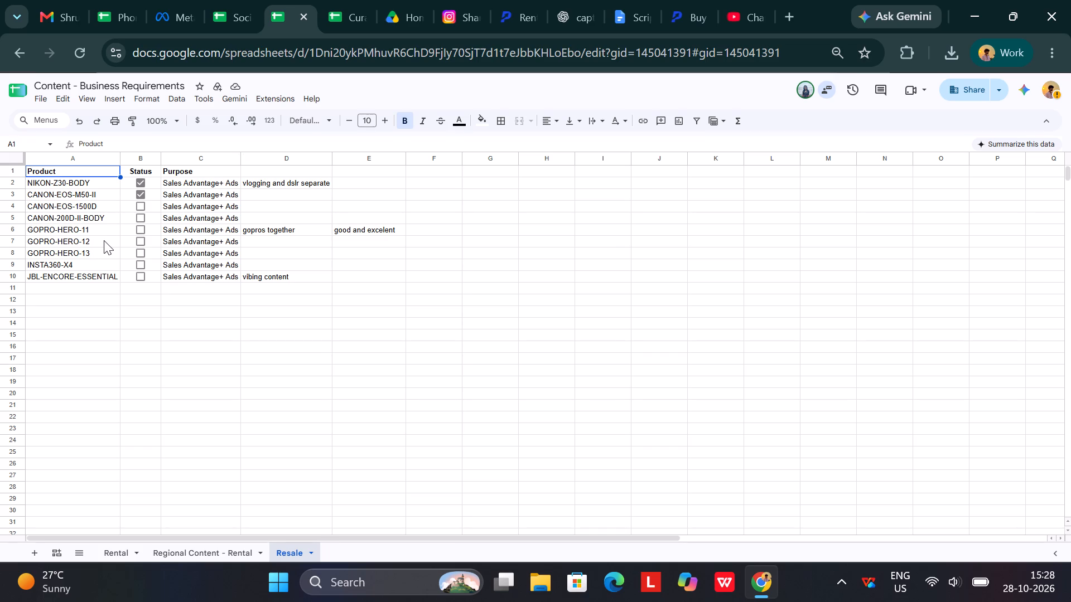
Review the GoPro Hero 11, 12 and 13 entries in the Resale sheet.
{"action": "left_click_drag", "start_coordinate": [104, 232], "coordinate": [103, 249]}
{"action": "left_click", "coordinate": [125, 353]}
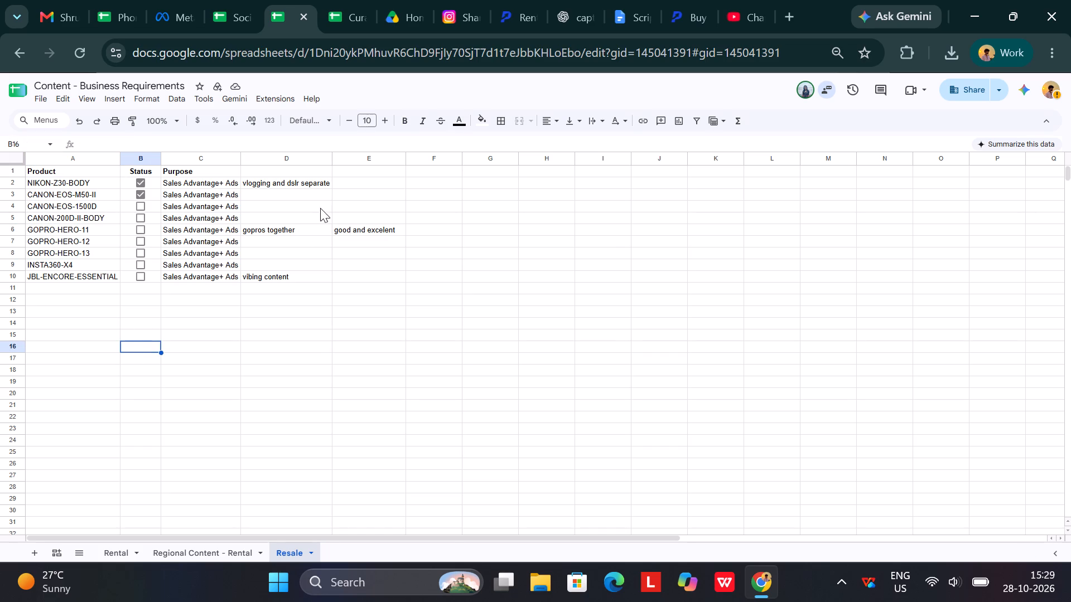
Browse the GoPro Cameras category on the SharePal Pre-Loved site to check the models and starting prices.
{"action": "left_click", "coordinate": [670, 0]}
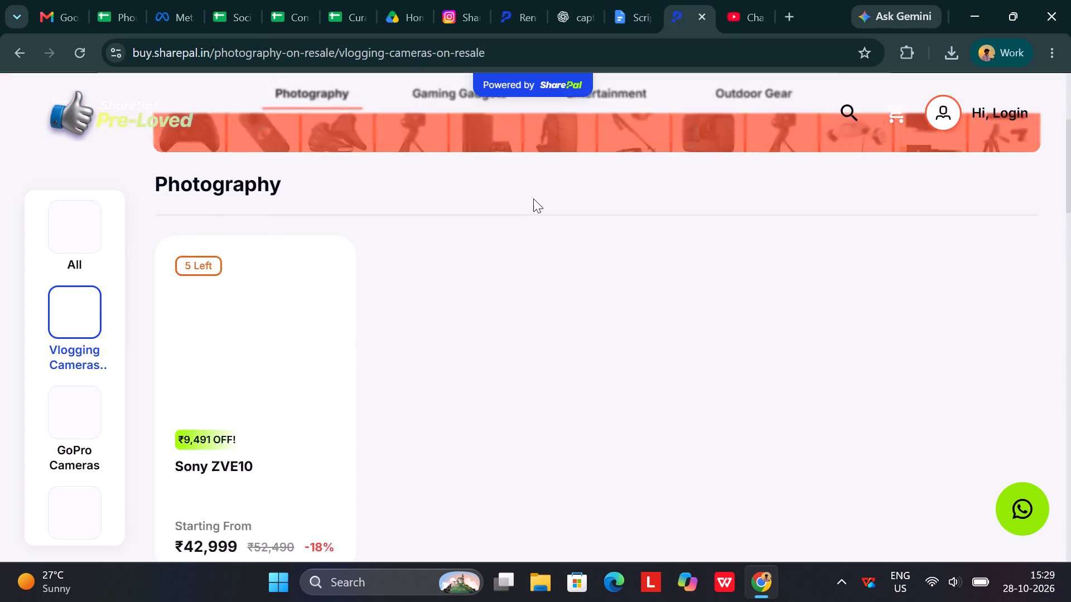
{"action": "scroll", "coordinate": [233, 323], "scroll_direction": "down", "scroll_amount": 2}
{"action": "left_click", "coordinate": [85, 359]}
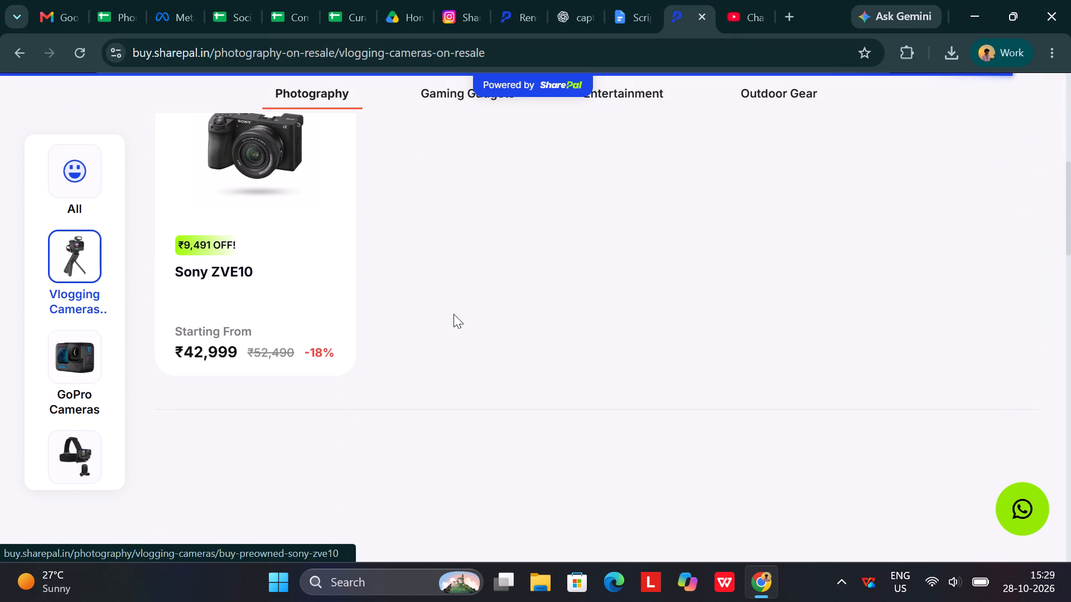
{"action": "scroll", "coordinate": [540, 352], "scroll_direction": "down", "scroll_amount": 1}
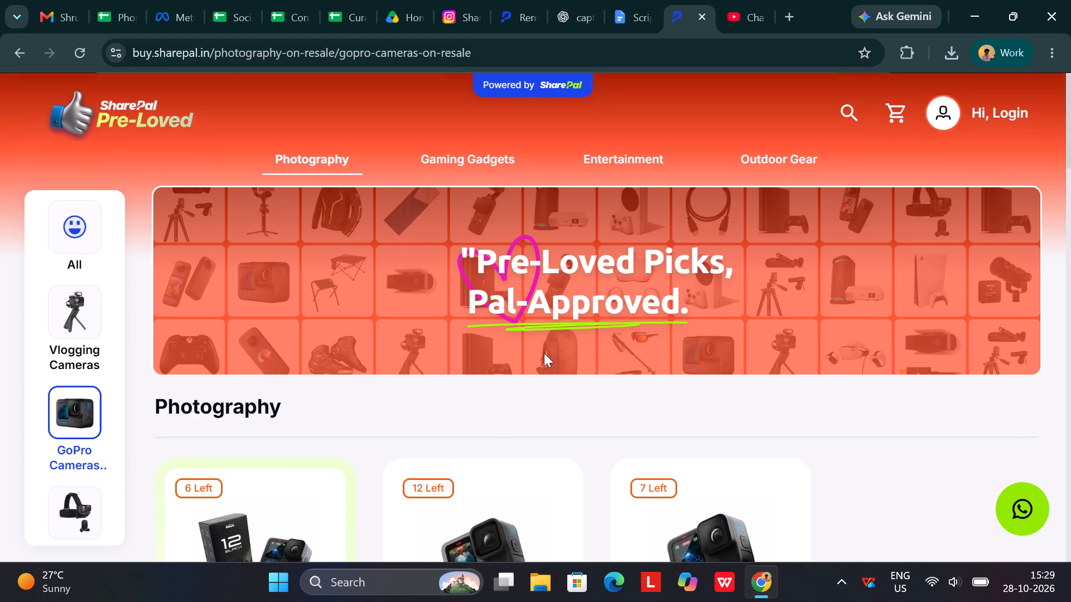
{"action": "scroll", "coordinate": [544, 353], "scroll_direction": "down", "scroll_amount": 1}
{"action": "scroll", "coordinate": [548, 294], "scroll_direction": "down", "scroll_amount": 1}
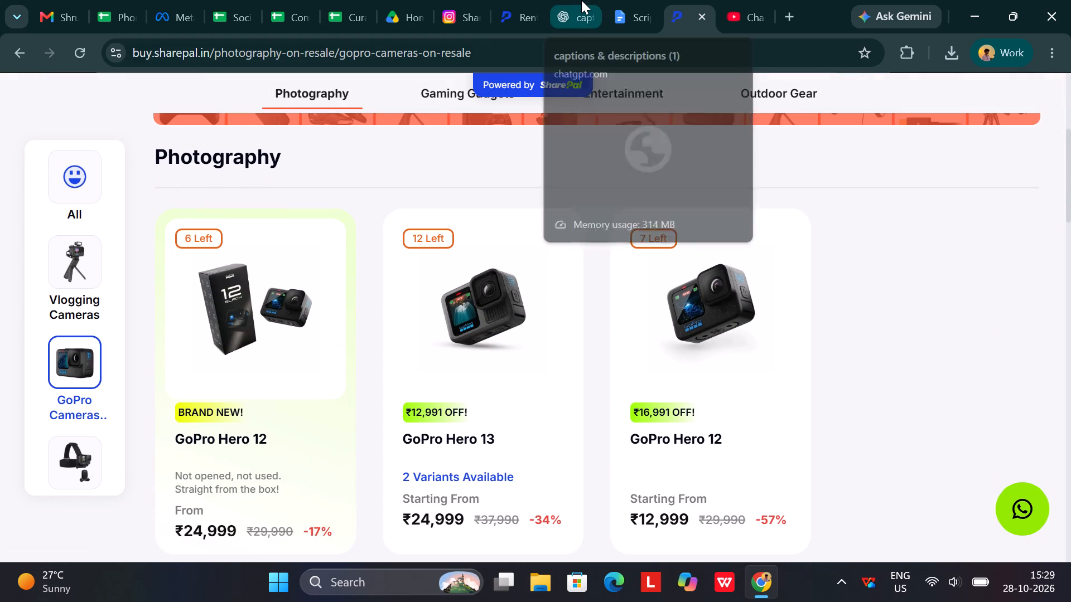
{"action": "scroll", "coordinate": [474, 144], "scroll_direction": "down", "scroll_amount": 2}
{"action": "scroll", "coordinate": [460, 266], "scroll_direction": "down", "scroll_amount": 4}
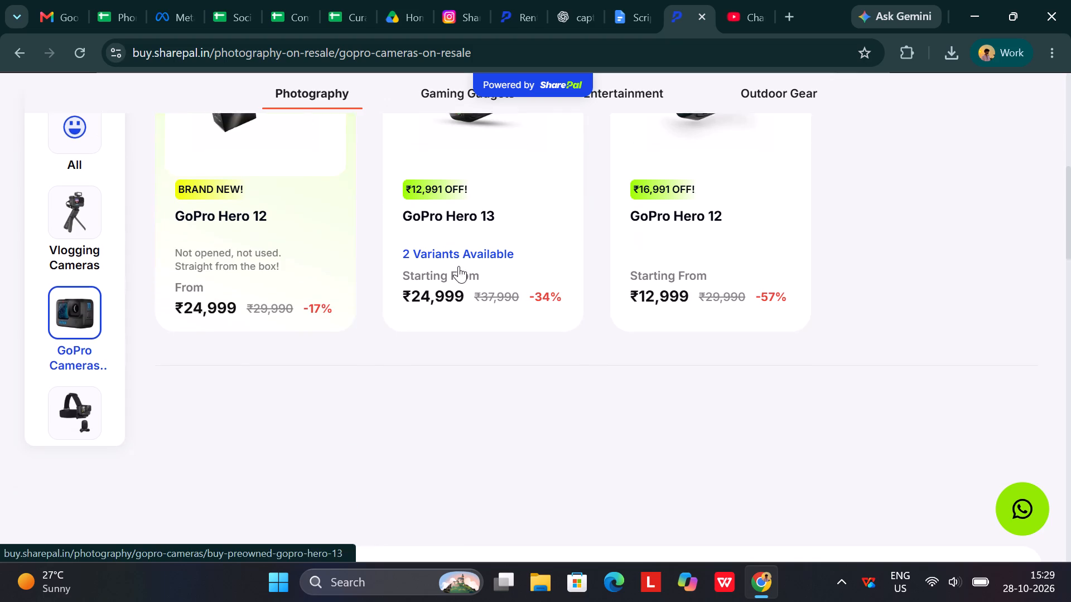
{"action": "scroll", "coordinate": [453, 260], "scroll_direction": "up", "scroll_amount": 6}
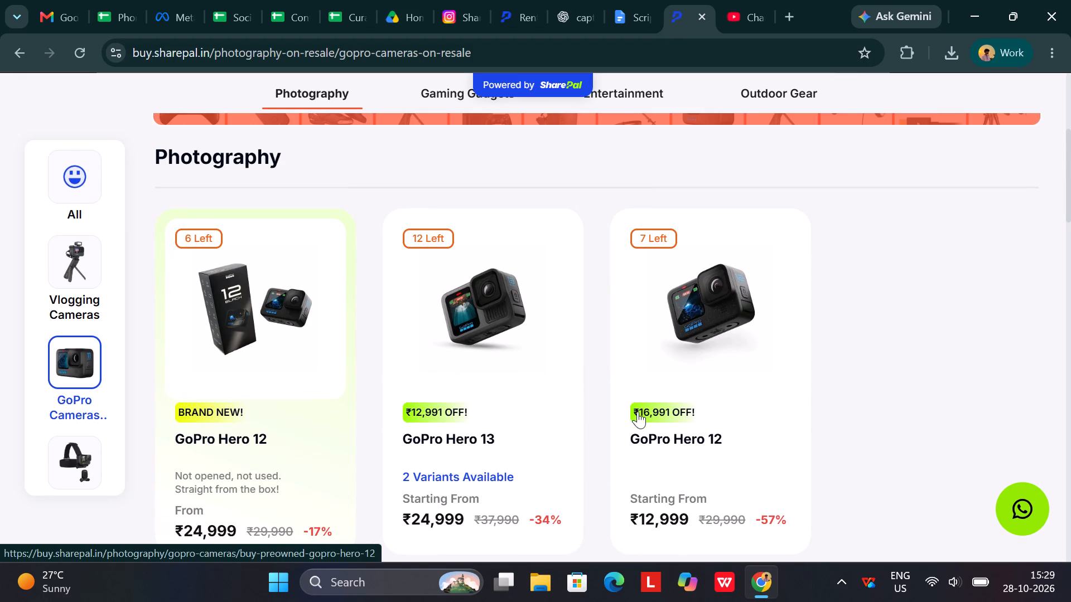
Inspect the preowned GoPro Hero 12 product page, dismiss its product video and return to the GoPro listing.
{"action": "left_click", "coordinate": [693, 376]}
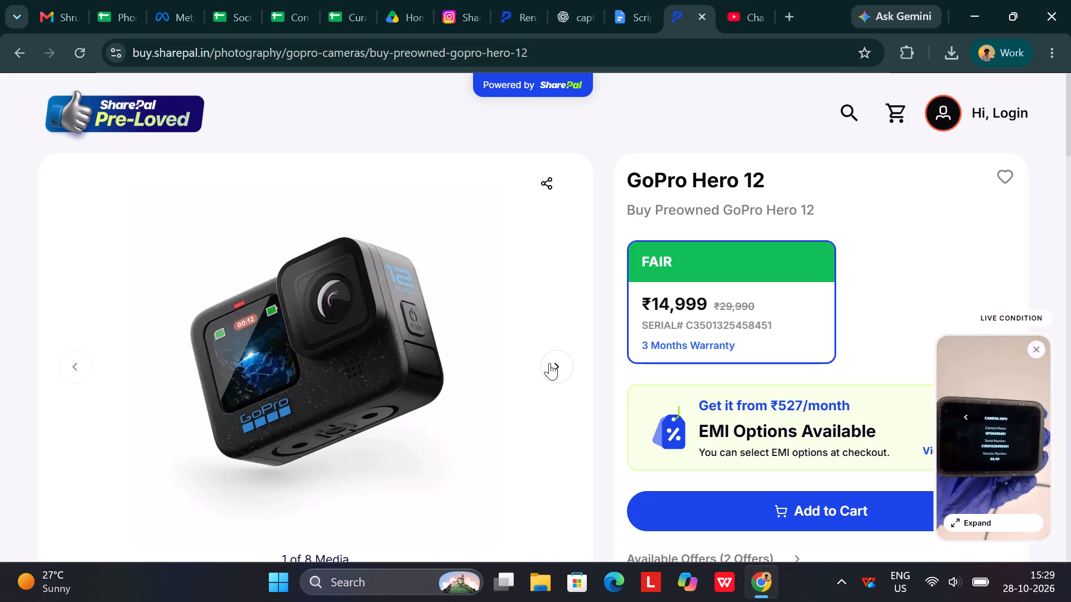
{"action": "scroll", "coordinate": [549, 363], "scroll_direction": "down", "scroll_amount": 3}
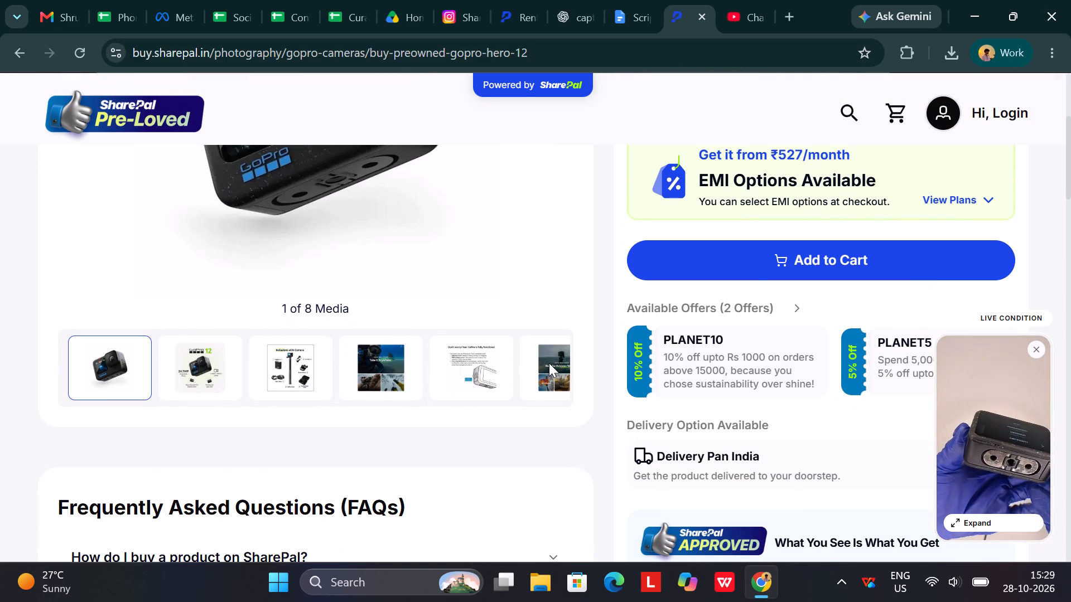
{"action": "scroll", "coordinate": [566, 382], "scroll_direction": "up", "scroll_amount": 9}
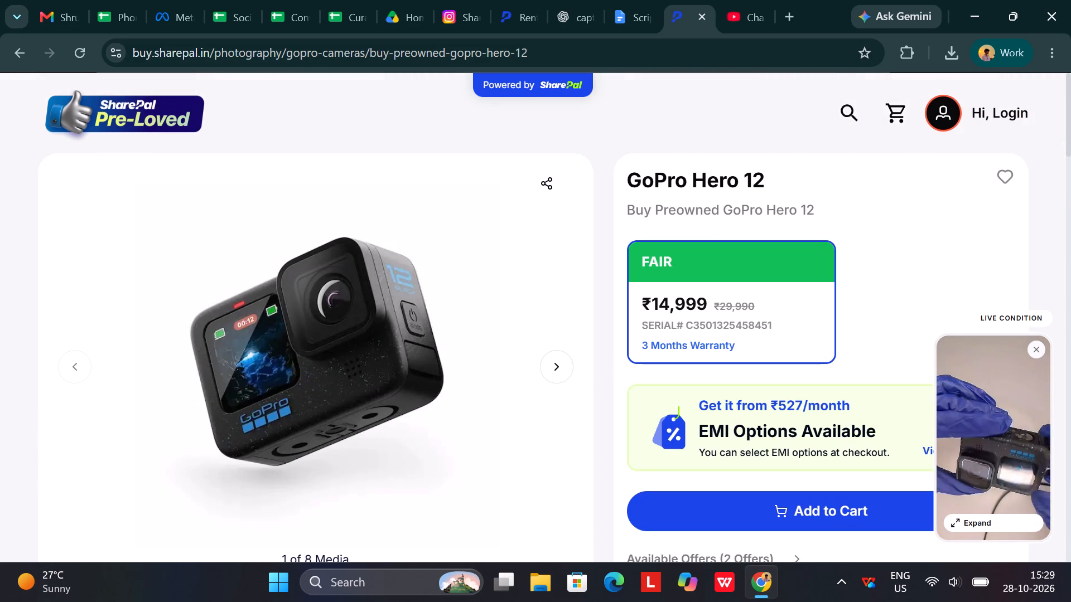
{"action": "left_click", "coordinate": [1035, 346]}
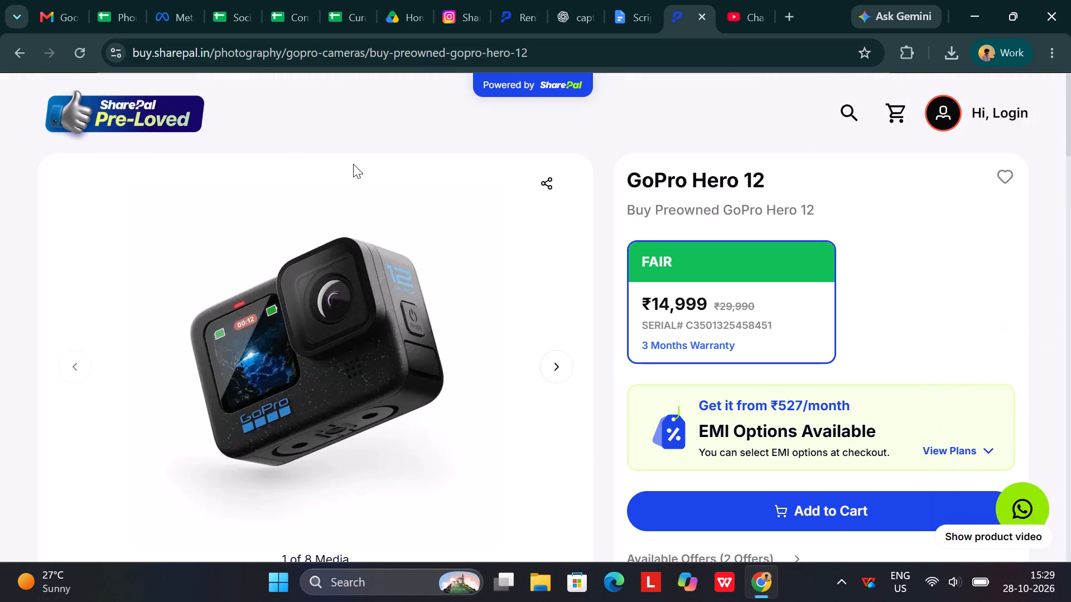
{"action": "left_click", "coordinate": [25, 57]}
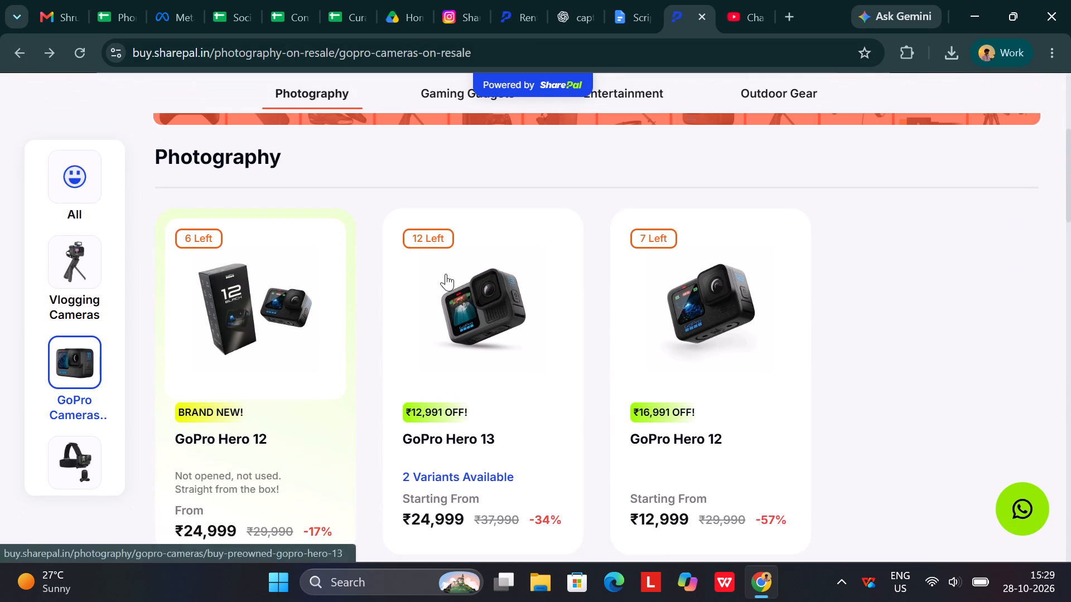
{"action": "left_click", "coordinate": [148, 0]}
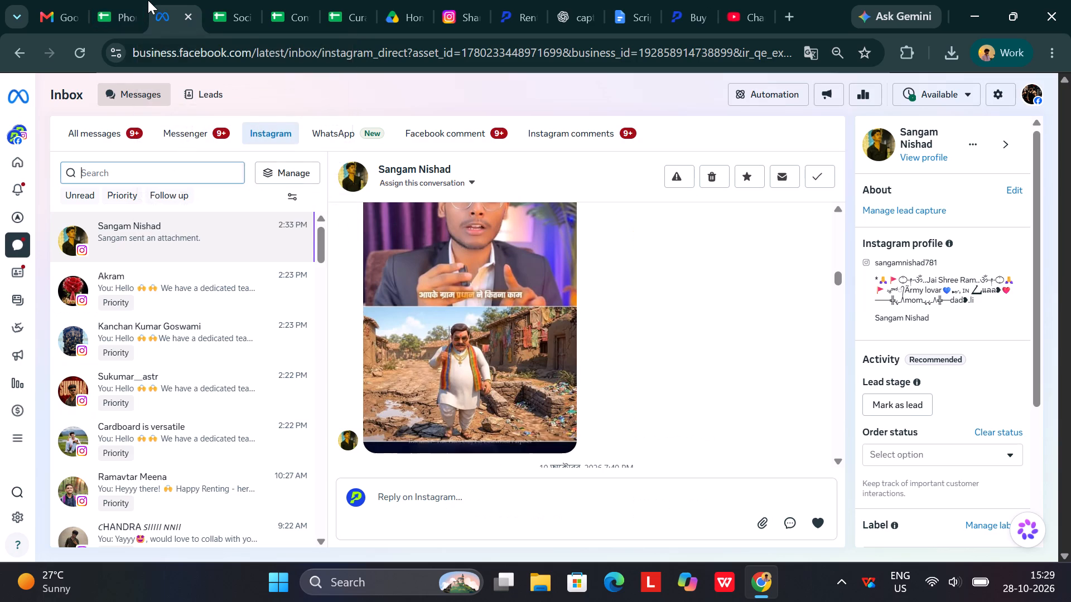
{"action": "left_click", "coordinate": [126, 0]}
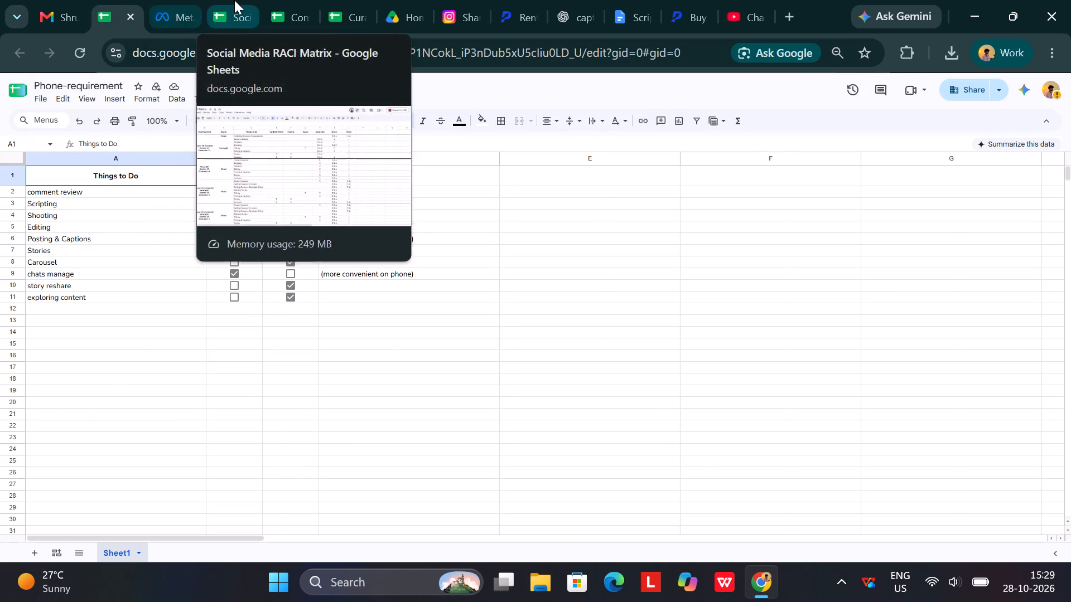
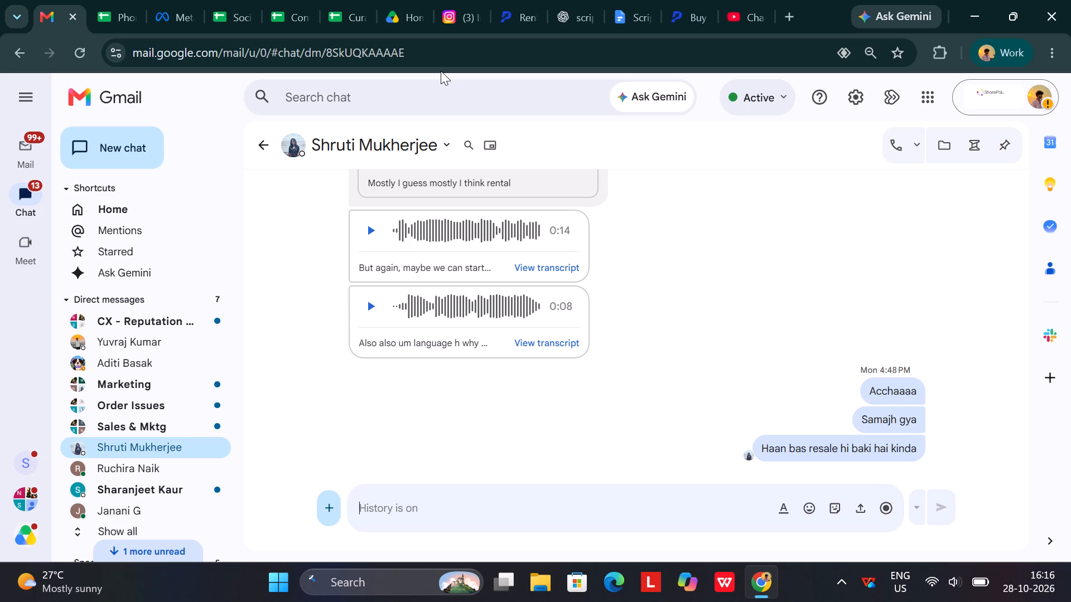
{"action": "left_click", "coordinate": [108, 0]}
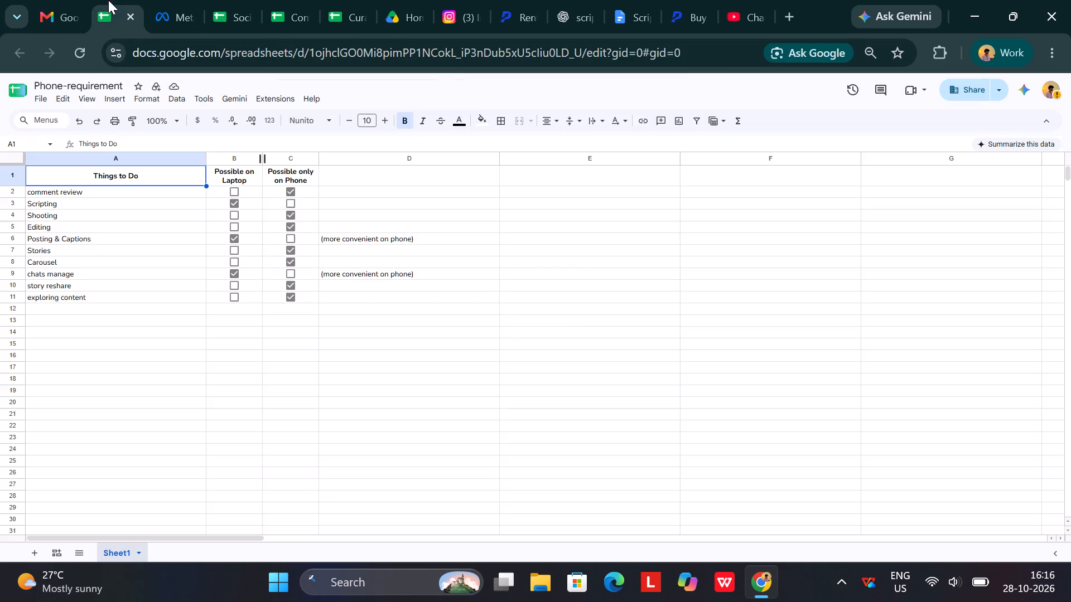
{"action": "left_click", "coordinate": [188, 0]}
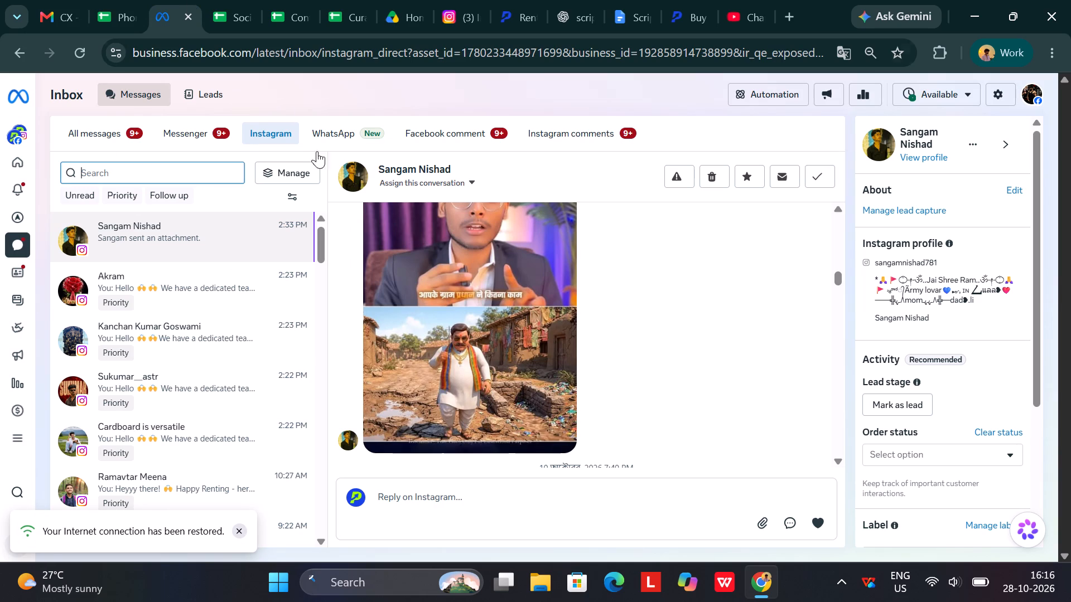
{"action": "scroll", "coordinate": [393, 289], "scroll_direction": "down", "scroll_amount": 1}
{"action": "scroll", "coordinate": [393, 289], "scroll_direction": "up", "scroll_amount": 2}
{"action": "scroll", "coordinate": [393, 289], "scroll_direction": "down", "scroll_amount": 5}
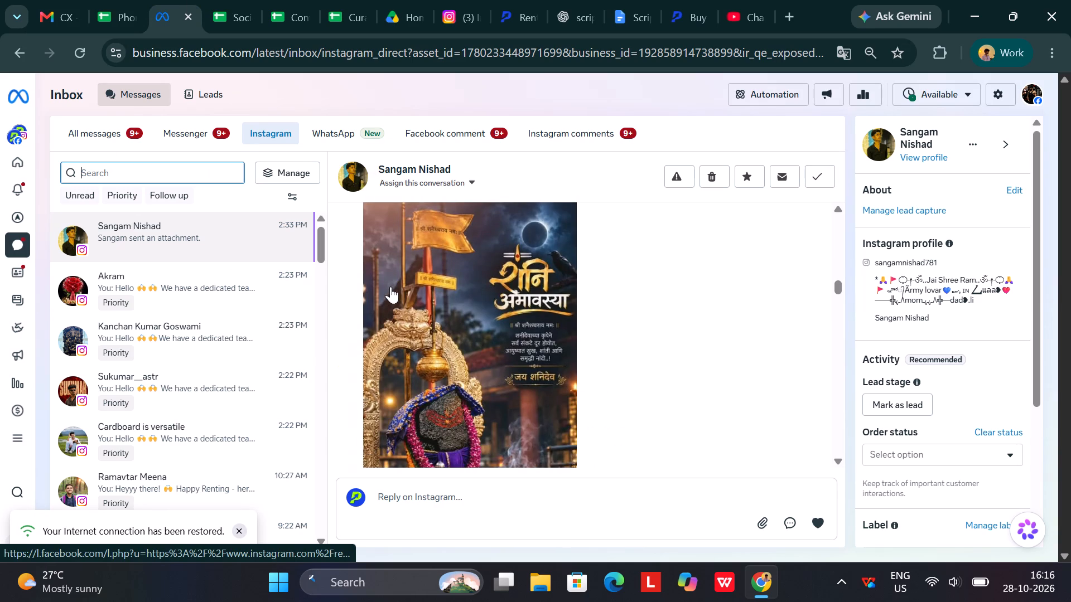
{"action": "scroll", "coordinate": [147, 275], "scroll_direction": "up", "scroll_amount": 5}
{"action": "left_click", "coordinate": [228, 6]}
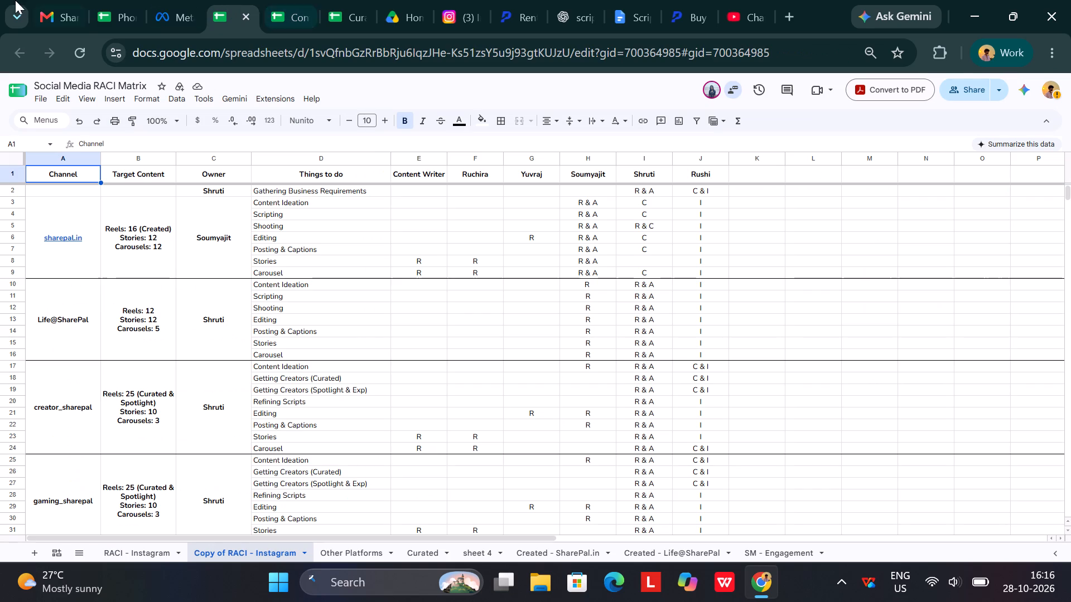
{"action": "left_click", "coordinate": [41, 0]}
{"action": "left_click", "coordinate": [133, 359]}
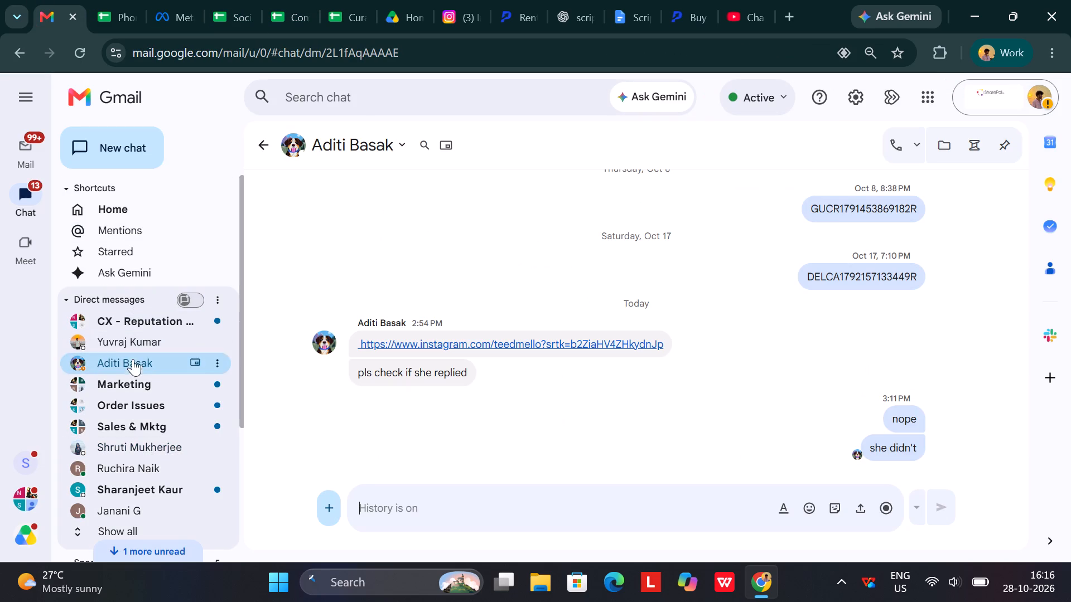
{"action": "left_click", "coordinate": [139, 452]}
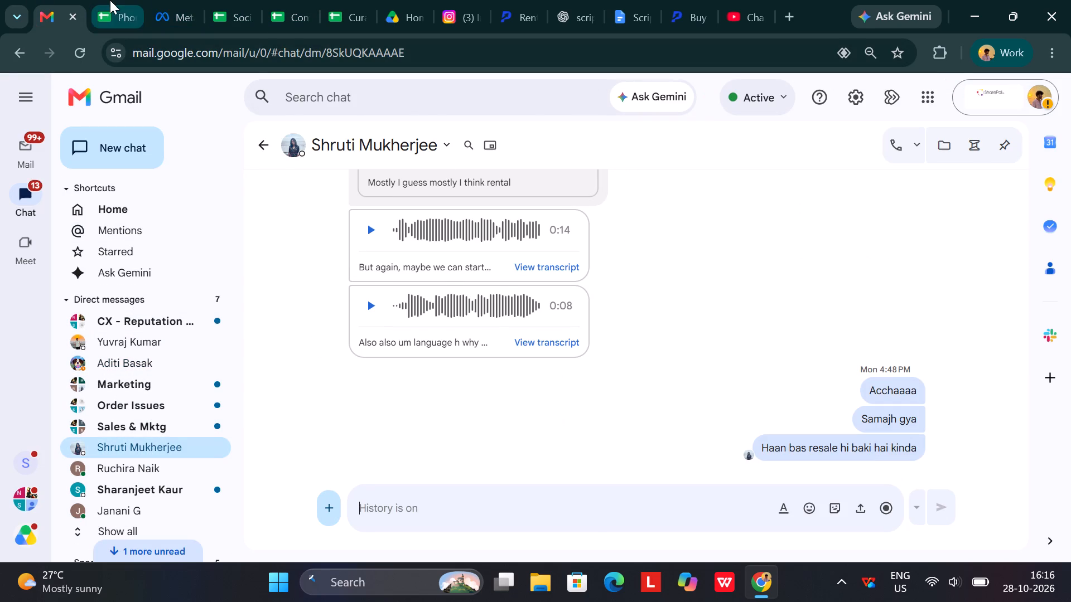
Open the Content - Business Requirements spreadsheet and review the resale products, their status and content notes.
{"action": "left_click", "coordinate": [110, 0]}
{"action": "left_click", "coordinate": [167, 0]}
{"action": "left_click", "coordinate": [241, 0]}
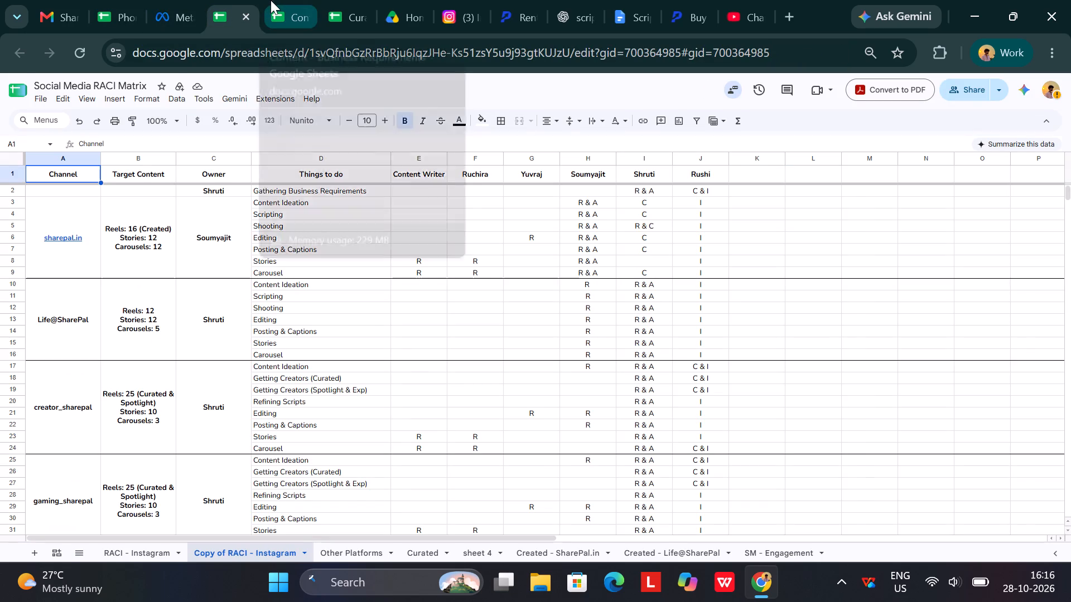
{"action": "left_click", "coordinate": [271, 0]}
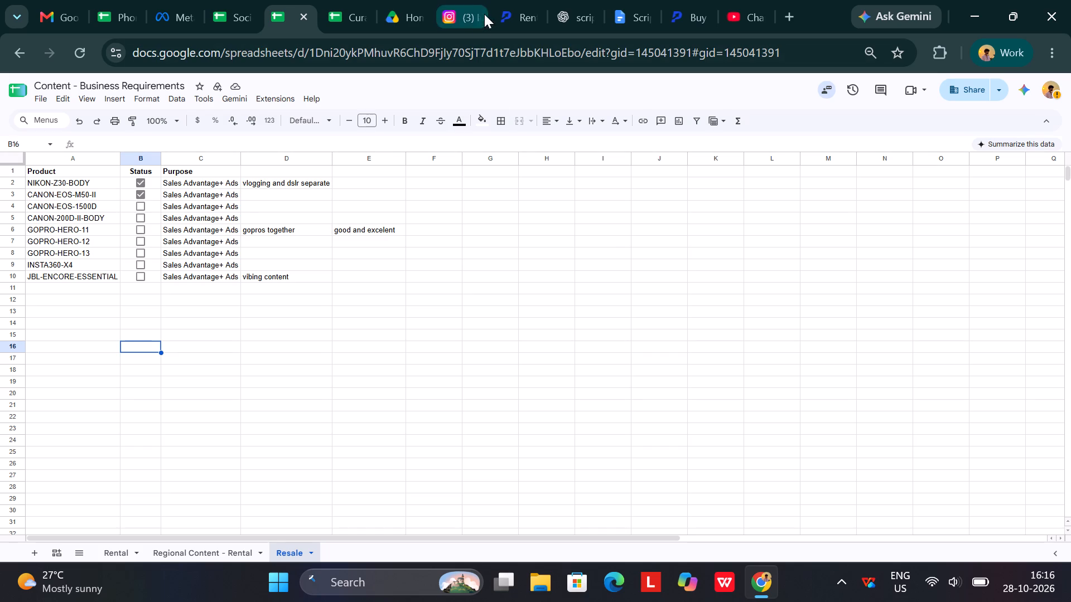
Switch to the Scripts 2026 second half document and go to the space below the Vlogging cameras Resale script.
{"action": "left_click", "coordinate": [641, 0]}
{"action": "scroll", "coordinate": [472, 351], "scroll_direction": "down", "scroll_amount": 7}
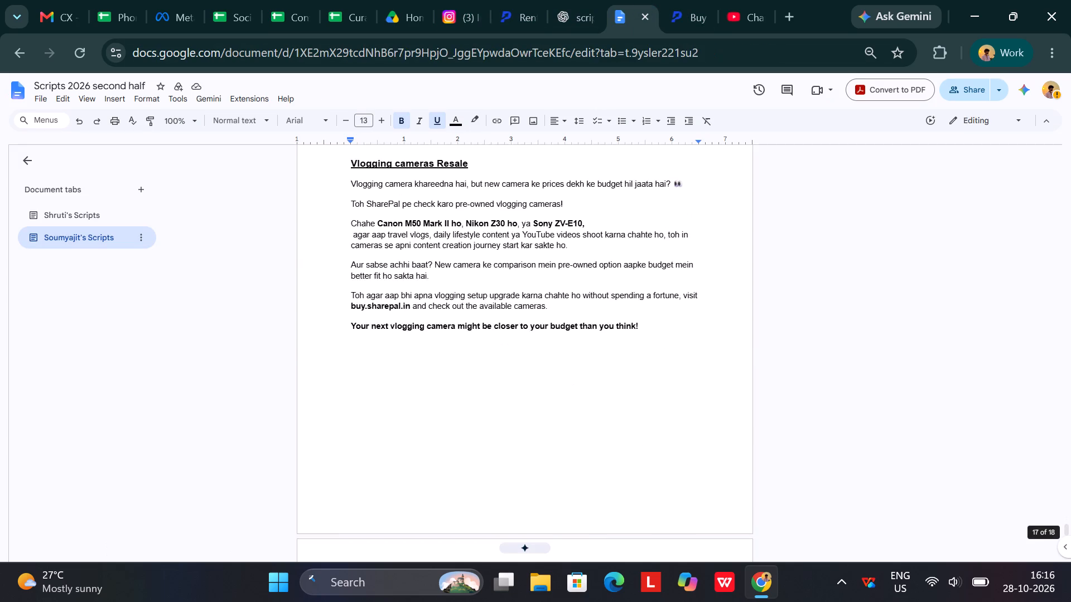
Add the heading "GoPro Resale" below the Vlogging cameras Resale script in the Soumyajit's Scripts document tab.
{"action": "scroll", "coordinate": [472, 352], "scroll_direction": "down", "scroll_amount": 10}
{"action": "scroll", "coordinate": [472, 352], "scroll_direction": "up", "scroll_amount": 9}
{"action": "scroll", "coordinate": [472, 352], "scroll_direction": "down", "scroll_amount": 2}
{"action": "left_click", "coordinate": [465, 330]}
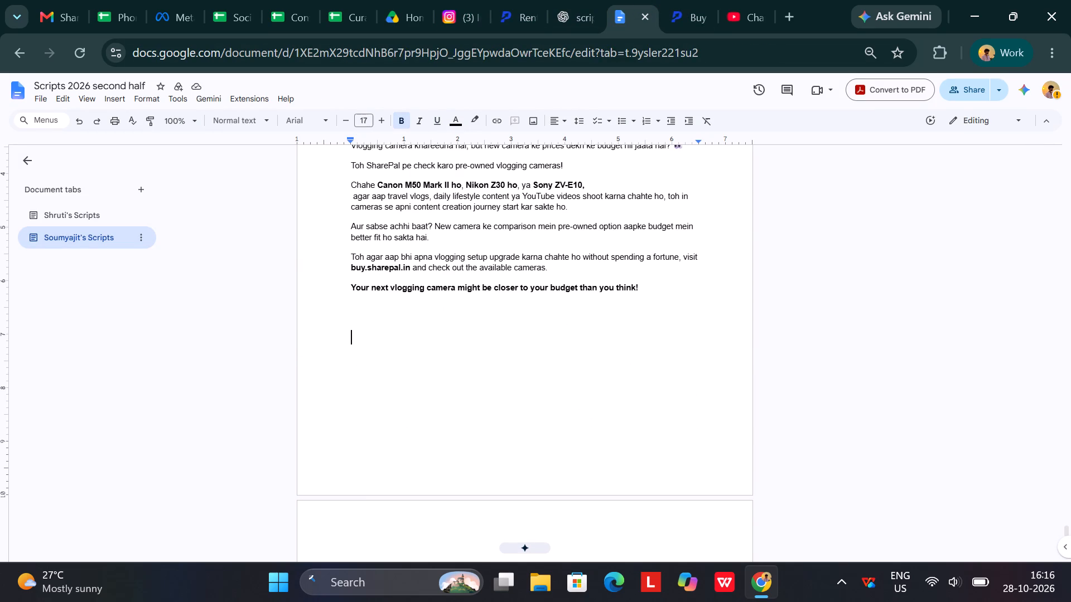
{"action": "left_click", "coordinate": [427, 322]}
{"action": "key", "text": "f"}
{"action": "key", "text": "BackSpace"}
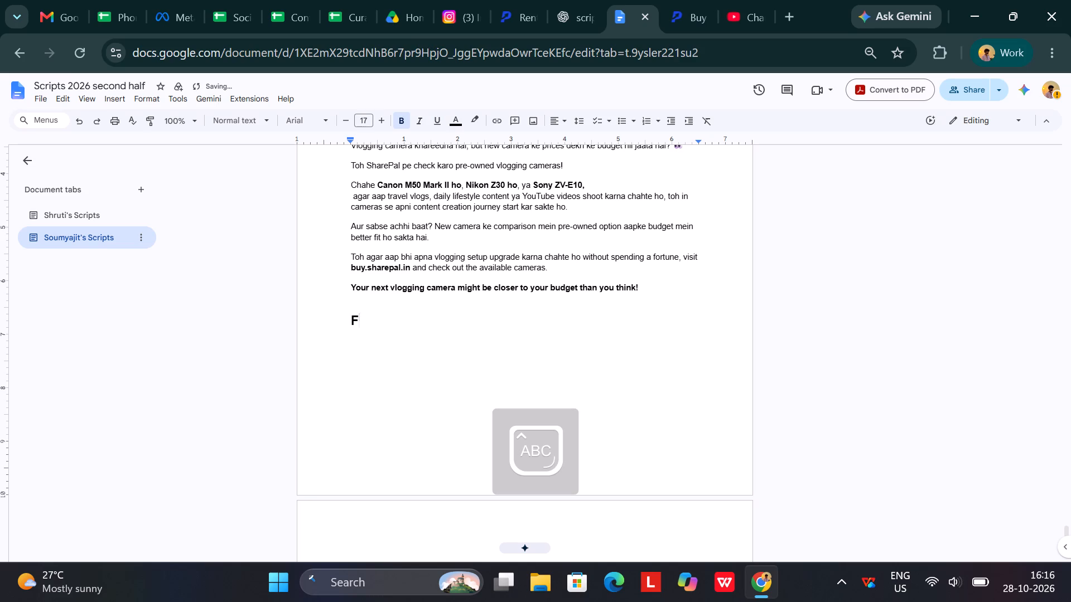
{"action": "key", "text": "g"}
{"action": "type", "text": "ros"}
{"action": "key", "text": "BackSpace"}
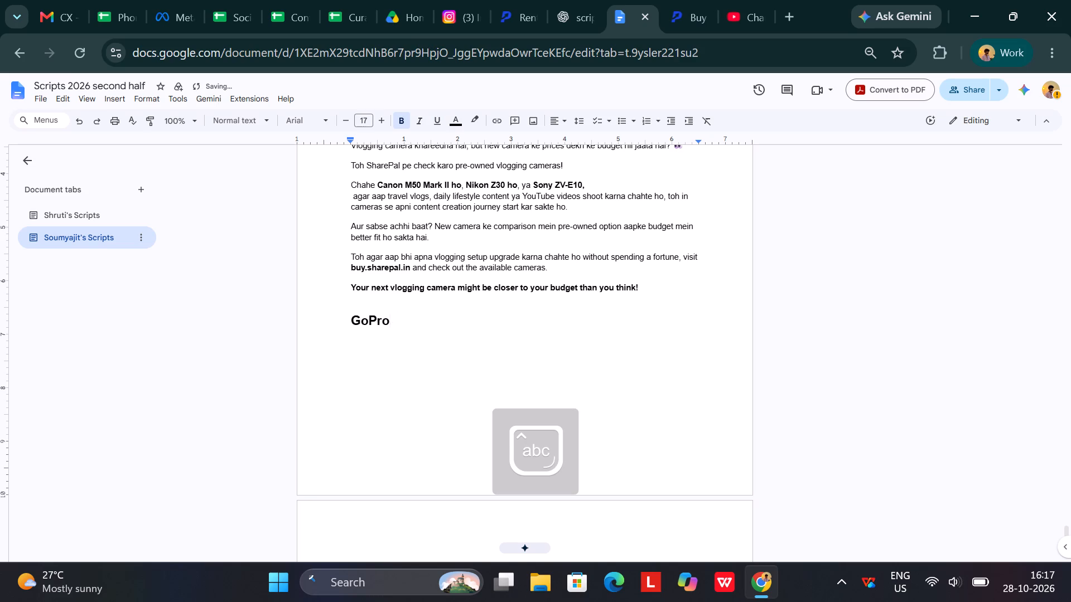
{"action": "key", "text": "space"}
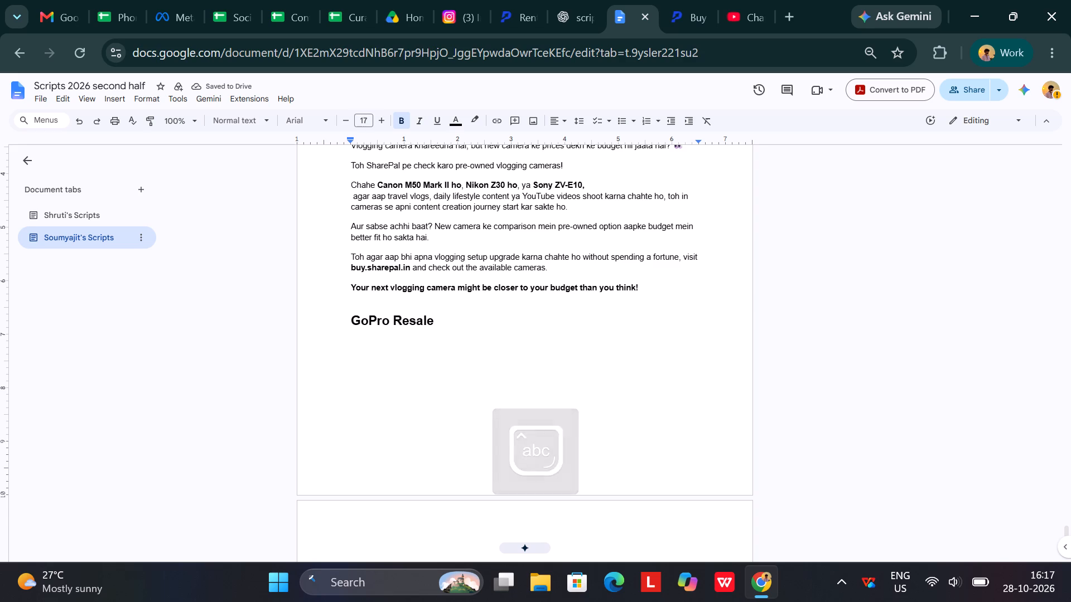
Format the GoPro Resale heading as underlined text at font size 12.
{"action": "scroll", "coordinate": [339, 368], "scroll_direction": "up", "scroll_amount": 1}
{"action": "left_click_drag", "start_coordinate": [449, 409], "coordinate": [347, 402]}
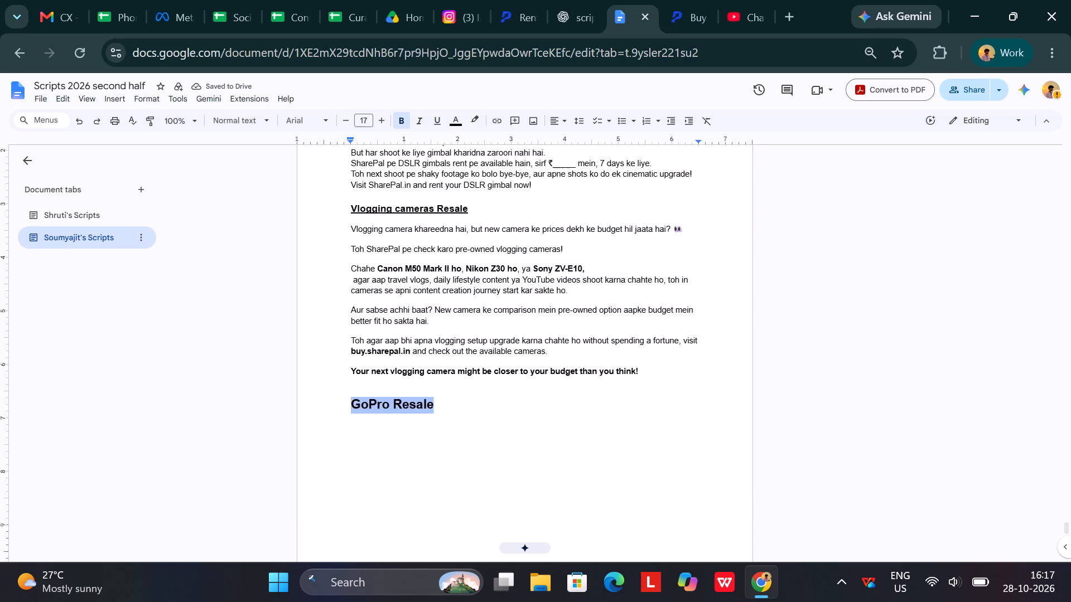
{"action": "triple_click", "coordinate": [345, 116]}
{"action": "left_click", "coordinate": [345, 116]}
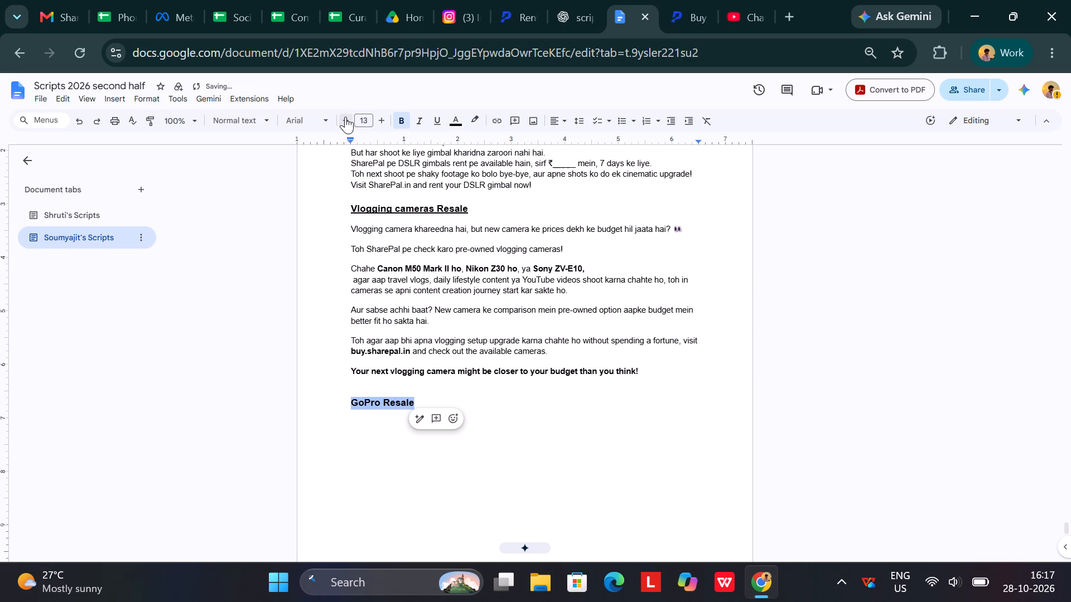
{"action": "left_click", "coordinate": [345, 116]}
{"action": "left_click", "coordinate": [440, 114]}
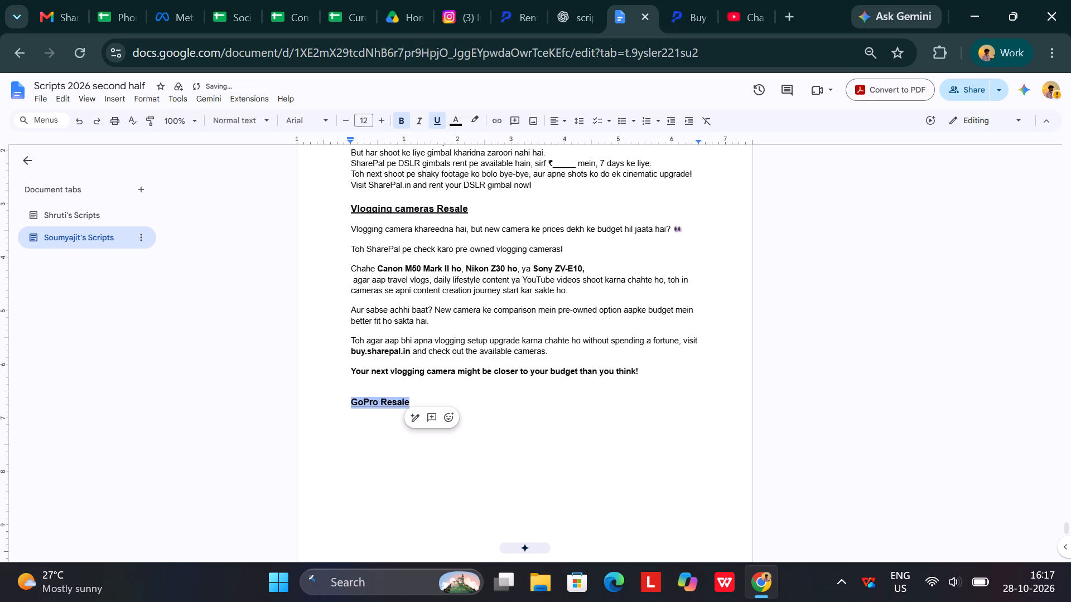
Paste the copied GoPro resale script two lines below the GoPro Resale heading.
{"action": "left_click", "coordinate": [498, 408]}
{"action": "key", "text": "Return"}
{"action": "key", "text": "Return"}
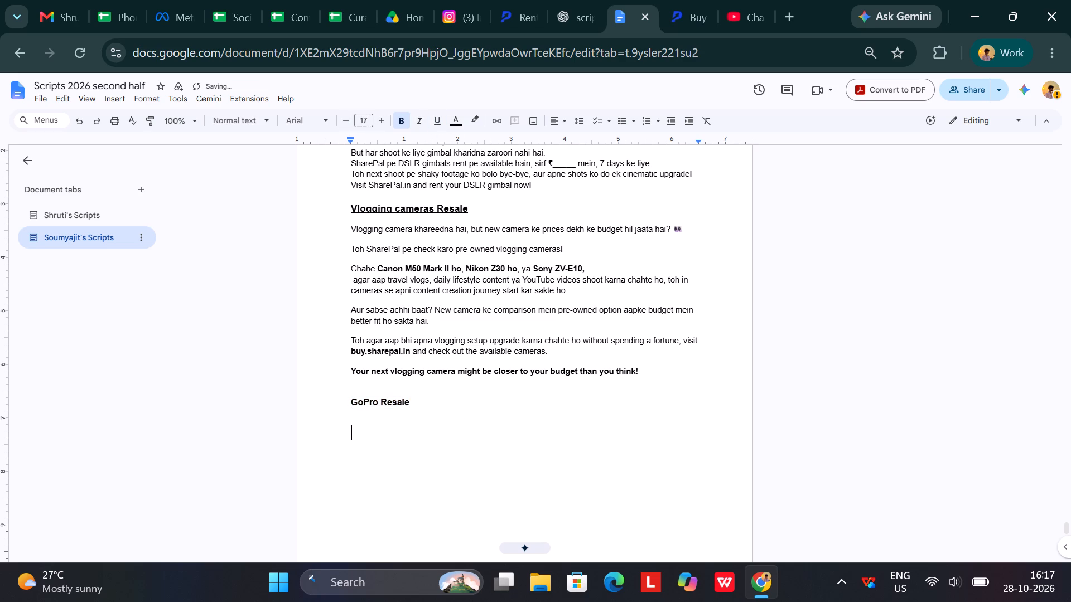
{"action": "triple_click", "coordinate": [346, 123]}
{"action": "double_click", "coordinate": [346, 123]}
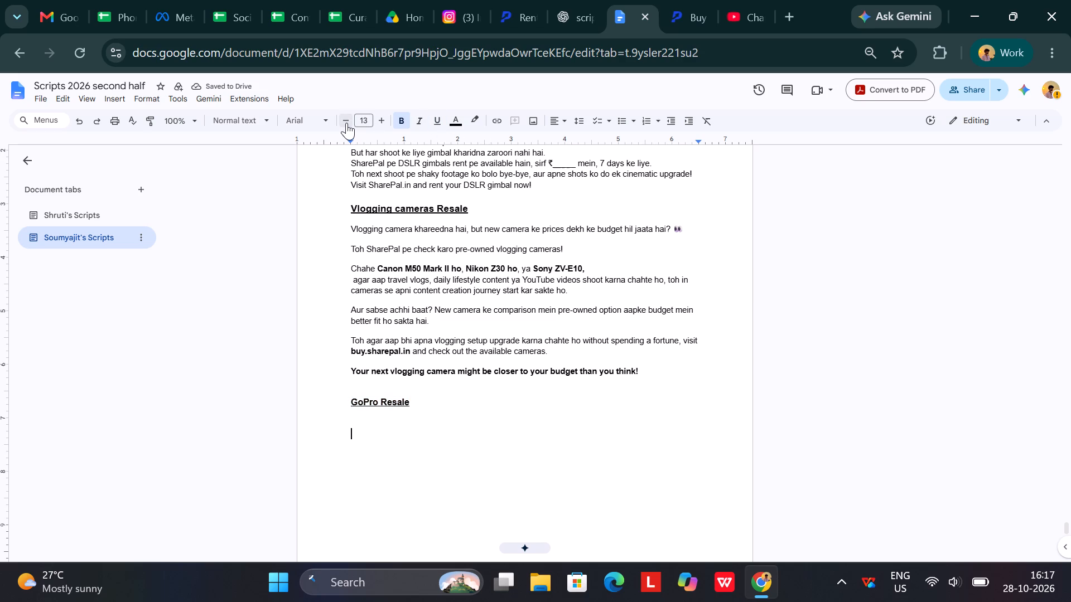
{"action": "left_click", "coordinate": [346, 123]}
{"action": "key", "text": "ctrl+v"}
Remove the bold formatting from the whole pasted GoPro script and set its font size to 11.
{"action": "scroll", "coordinate": [510, 413], "scroll_direction": "up", "scroll_amount": 4}
{"action": "left_click_drag", "start_coordinate": [345, 385], "coordinate": [533, 569]}
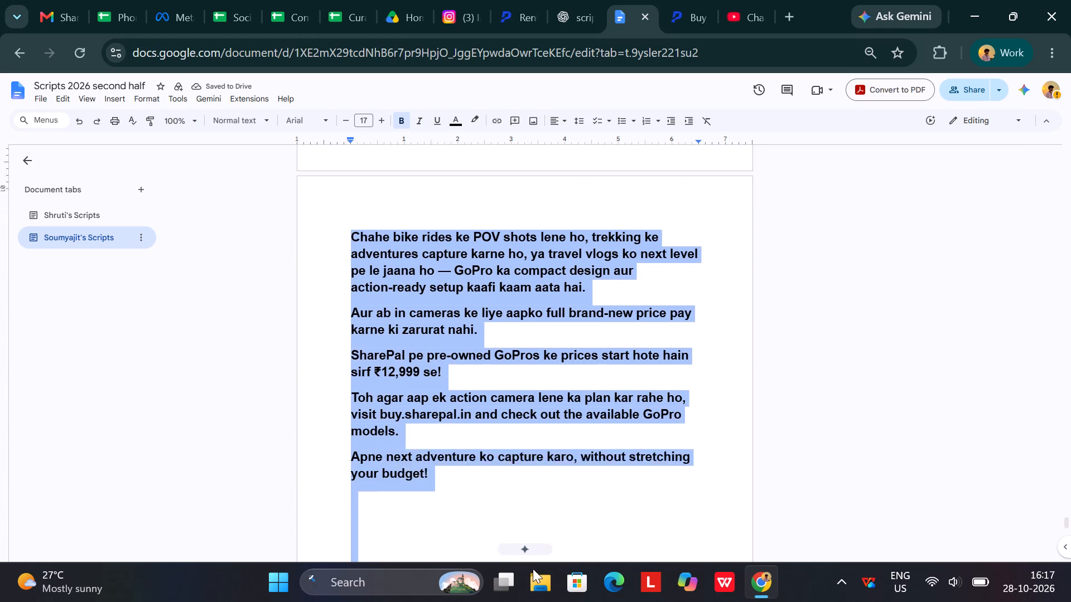
{"action": "left_click_drag", "start_coordinate": [533, 569], "coordinate": [432, 167]}
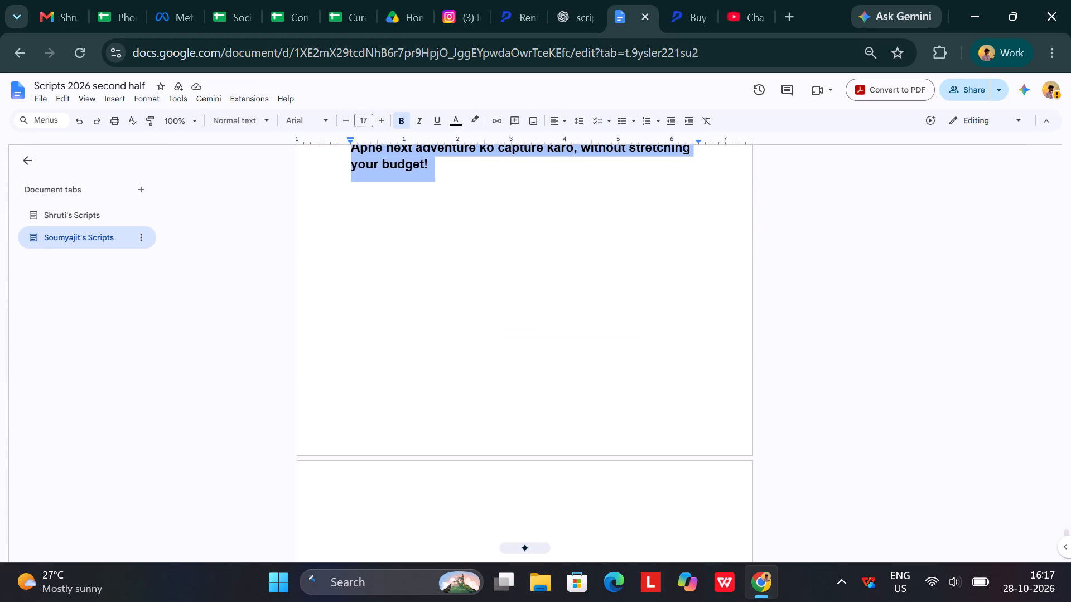
{"action": "left_click", "coordinate": [406, 123]}
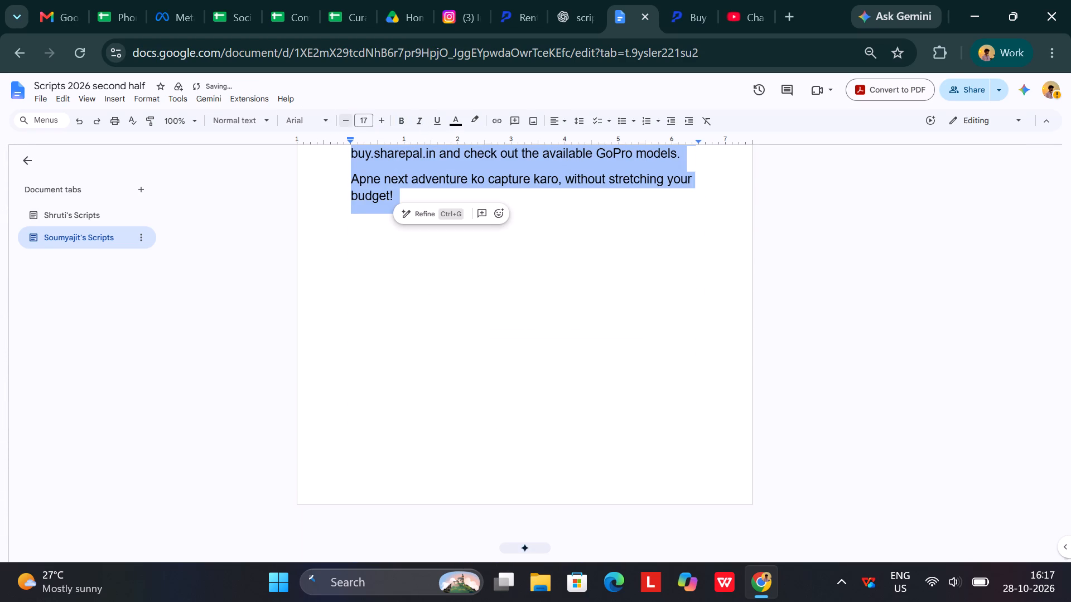
{"action": "triple_click", "coordinate": [352, 123]}
{"action": "left_click", "coordinate": [352, 123]}
{"action": "scroll", "coordinate": [372, 226], "scroll_direction": "up", "scroll_amount": 3}
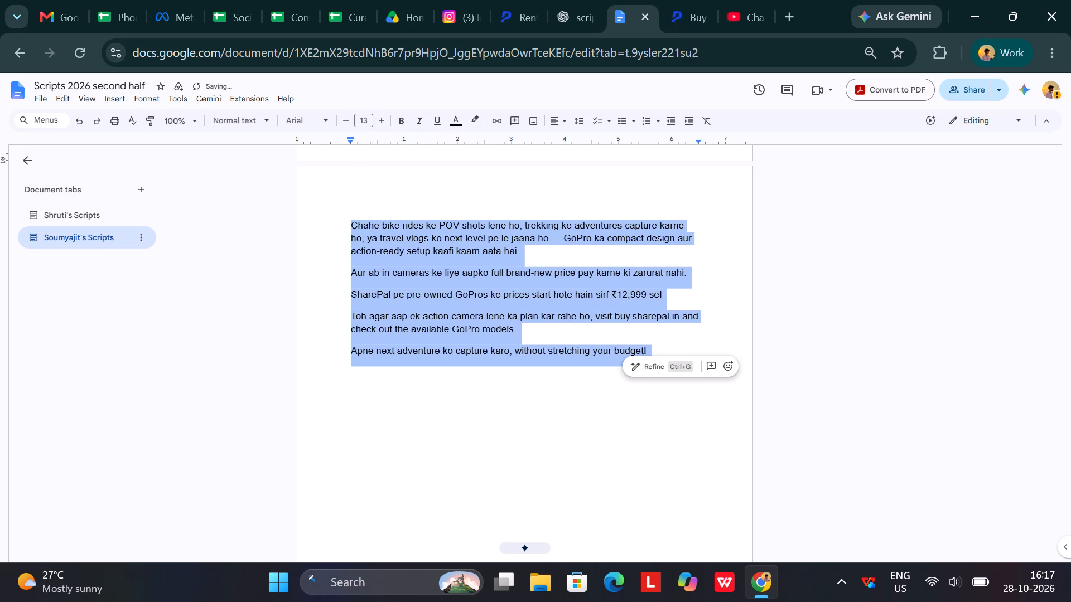
{"action": "left_click", "coordinate": [346, 127]}
{"action": "double_click", "coordinate": [346, 123]}
{"action": "scroll", "coordinate": [427, 252], "scroll_direction": "up", "scroll_amount": 5}
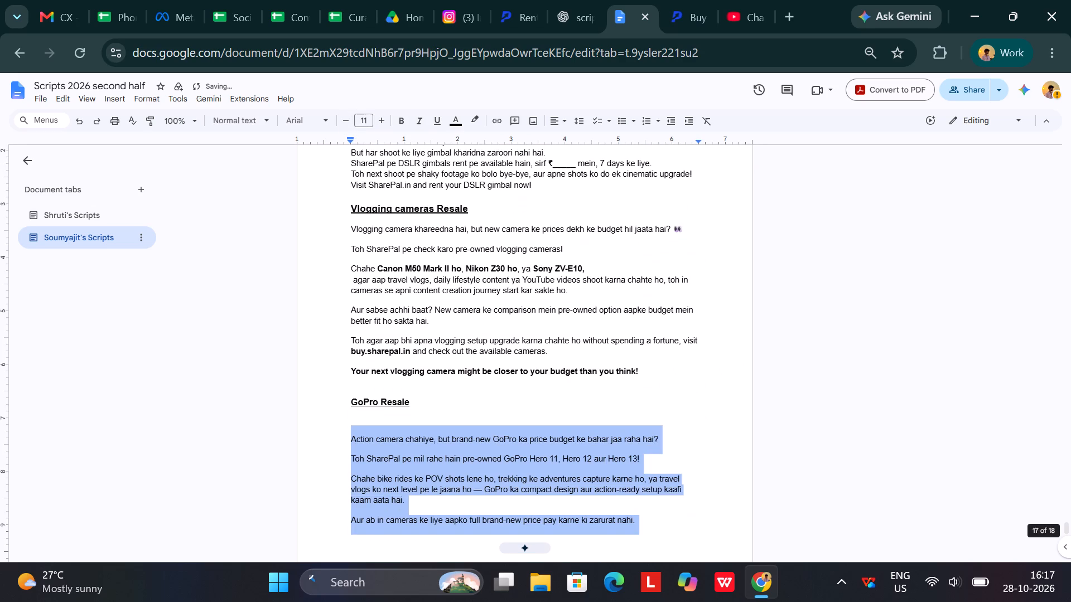
{"action": "scroll", "coordinate": [481, 424], "scroll_direction": "down", "scroll_amount": 2}
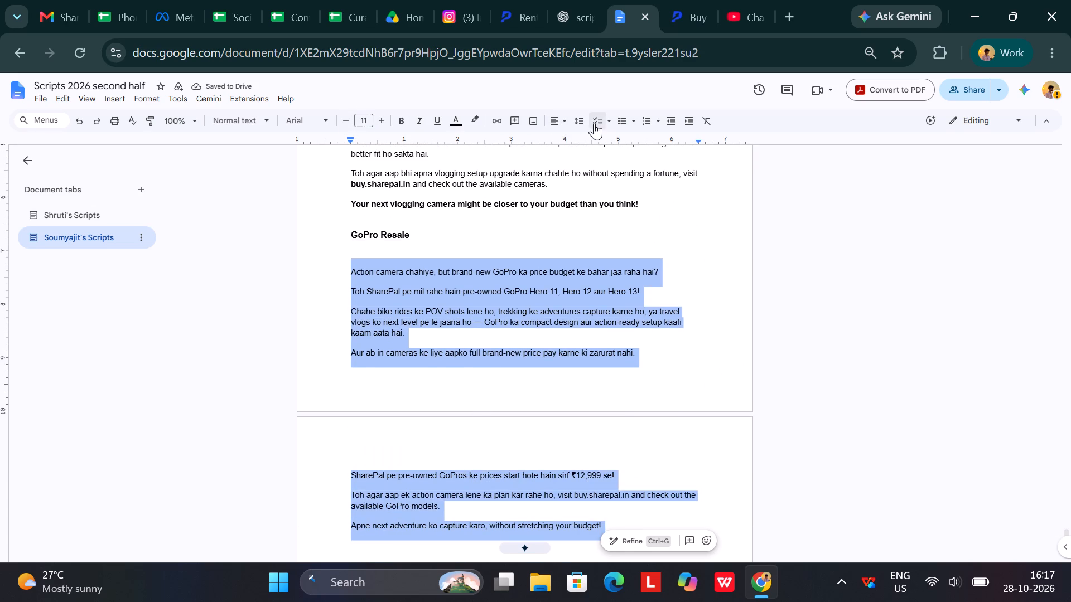
Remove the spacing before and after the paragraphs of the pasted GoPro script.
{"action": "left_click", "coordinate": [588, 126]}
{"action": "left_click", "coordinate": [582, 120]}
{"action": "left_click", "coordinate": [599, 221]}
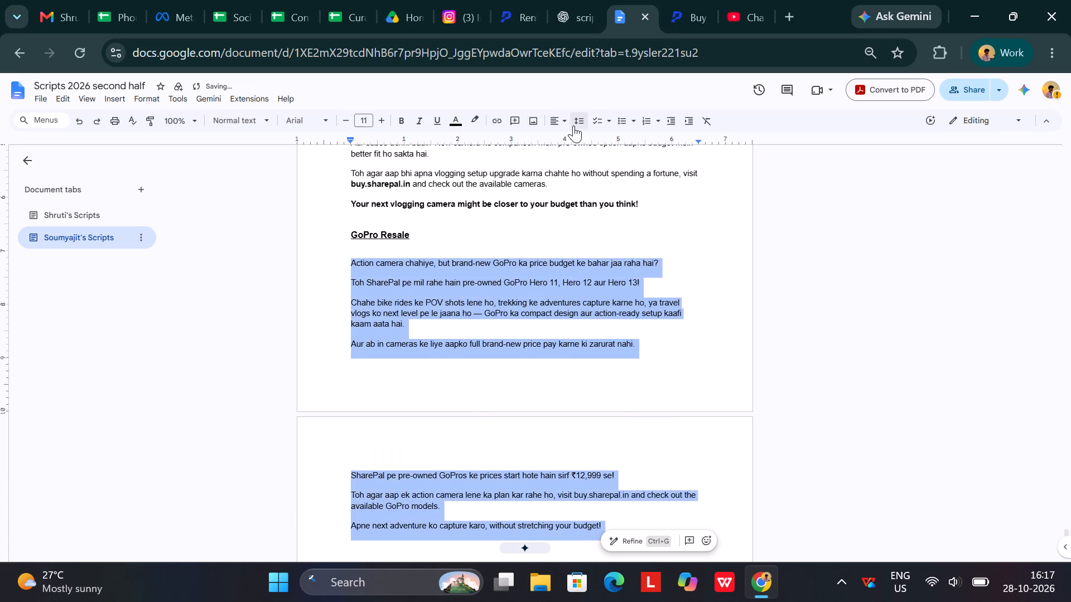
{"action": "left_click", "coordinate": [572, 118]}
{"action": "left_click", "coordinate": [615, 235]}
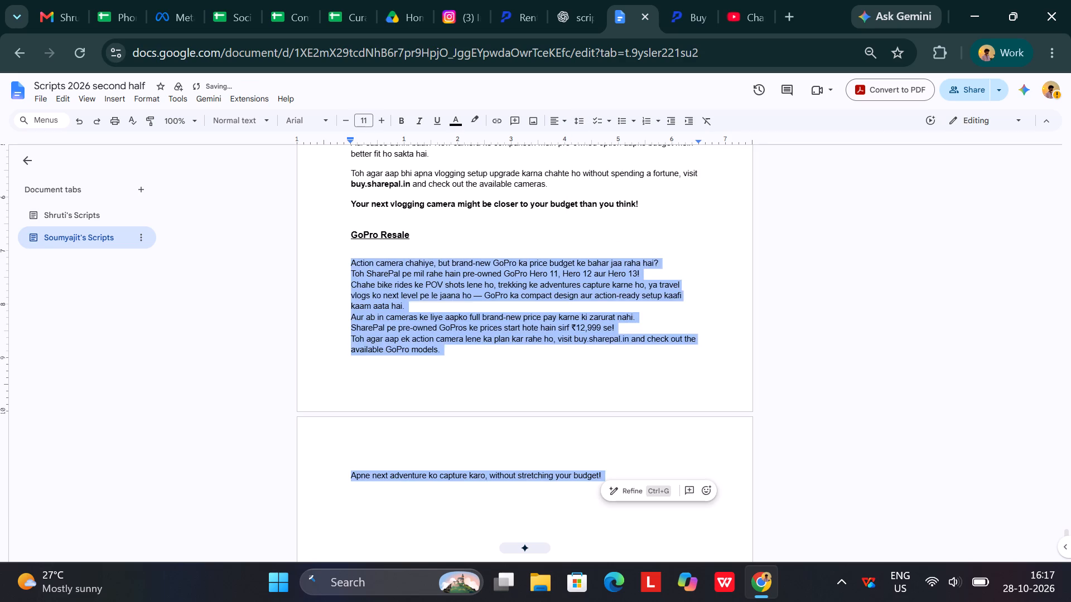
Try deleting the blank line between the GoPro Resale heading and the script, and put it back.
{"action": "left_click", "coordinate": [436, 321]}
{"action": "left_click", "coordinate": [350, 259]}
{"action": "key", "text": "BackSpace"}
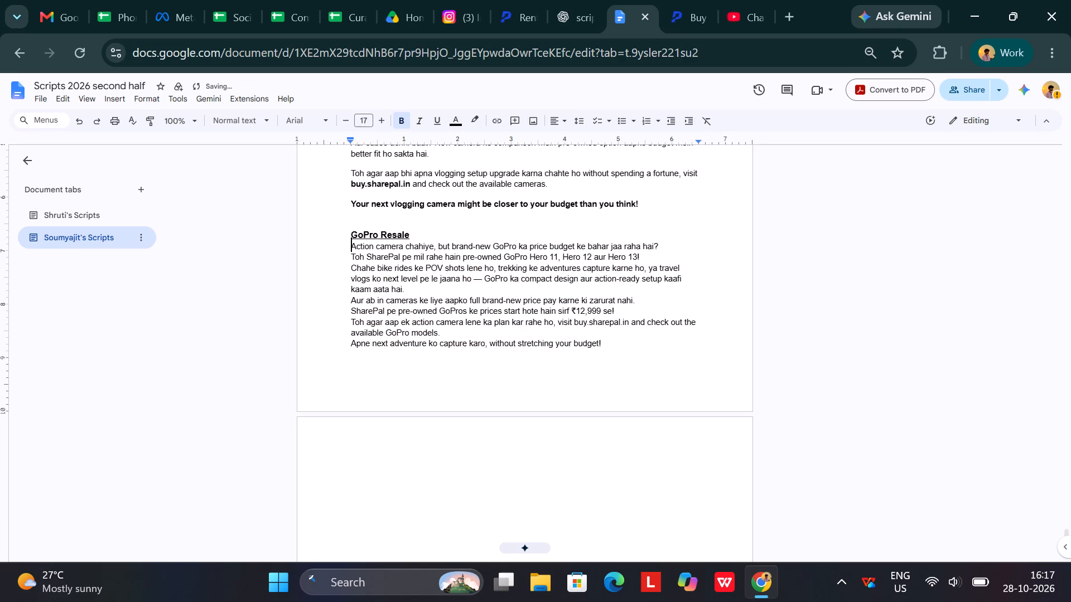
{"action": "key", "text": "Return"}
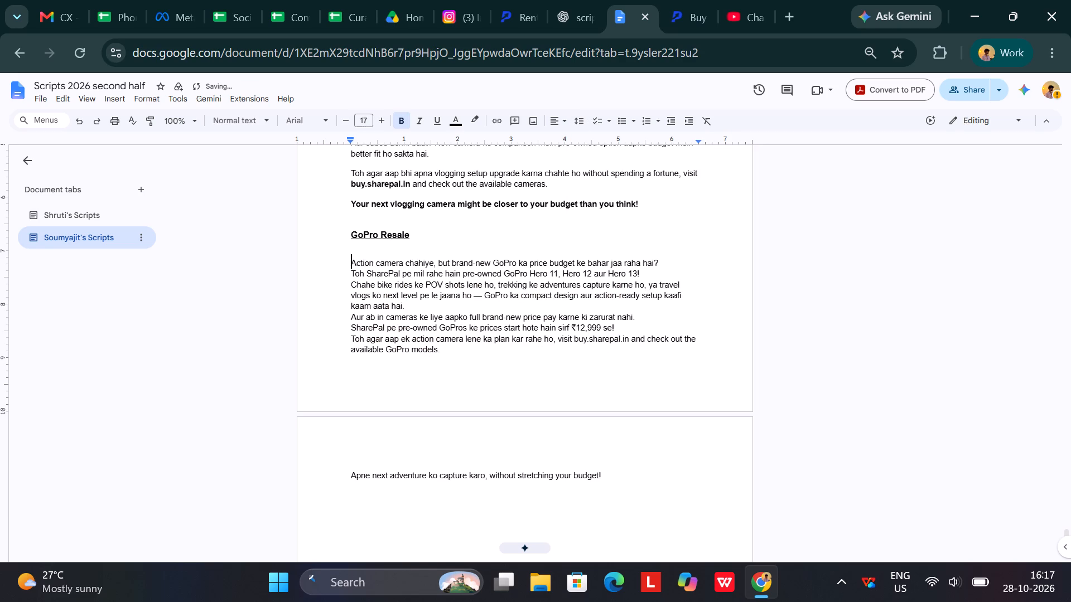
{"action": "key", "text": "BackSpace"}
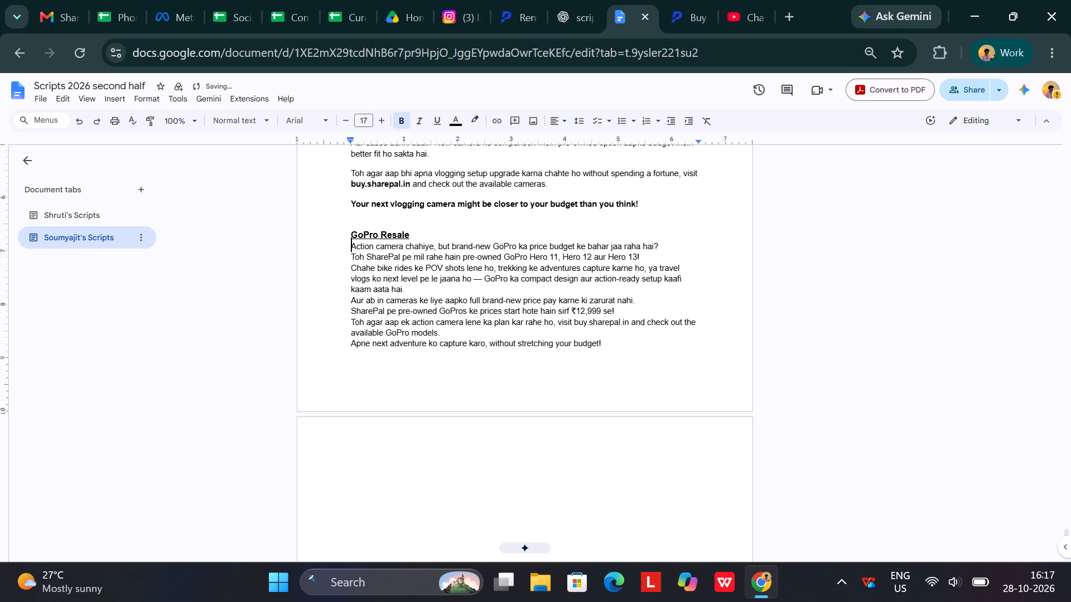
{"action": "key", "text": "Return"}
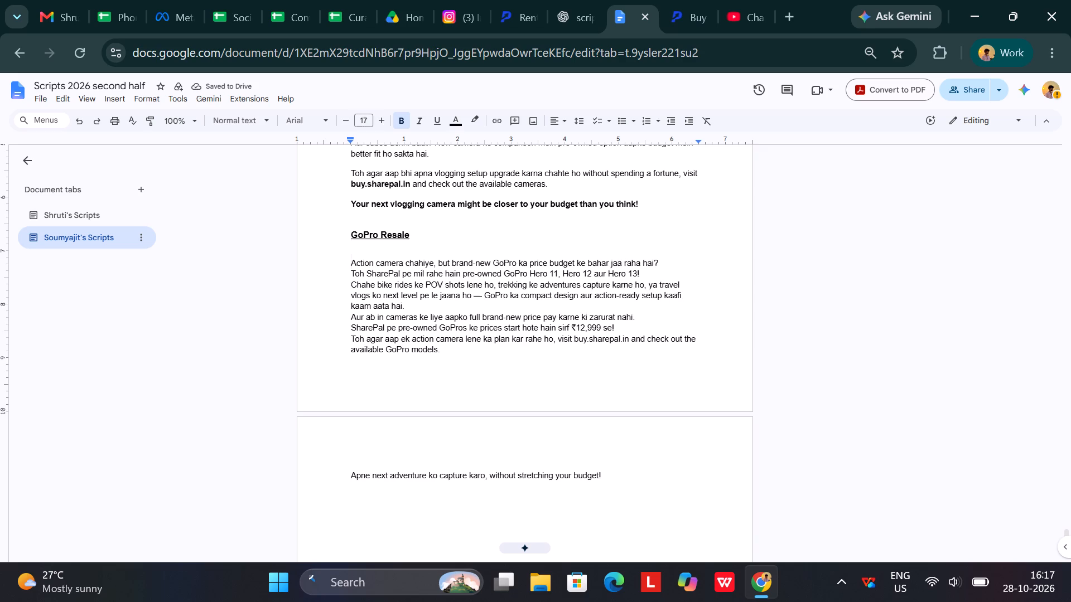
Insert a blank line after the GoPro script's opening sentence, "Action camera chahiye...".
{"action": "left_click", "coordinate": [665, 263]}
{"action": "key", "text": "Return"}
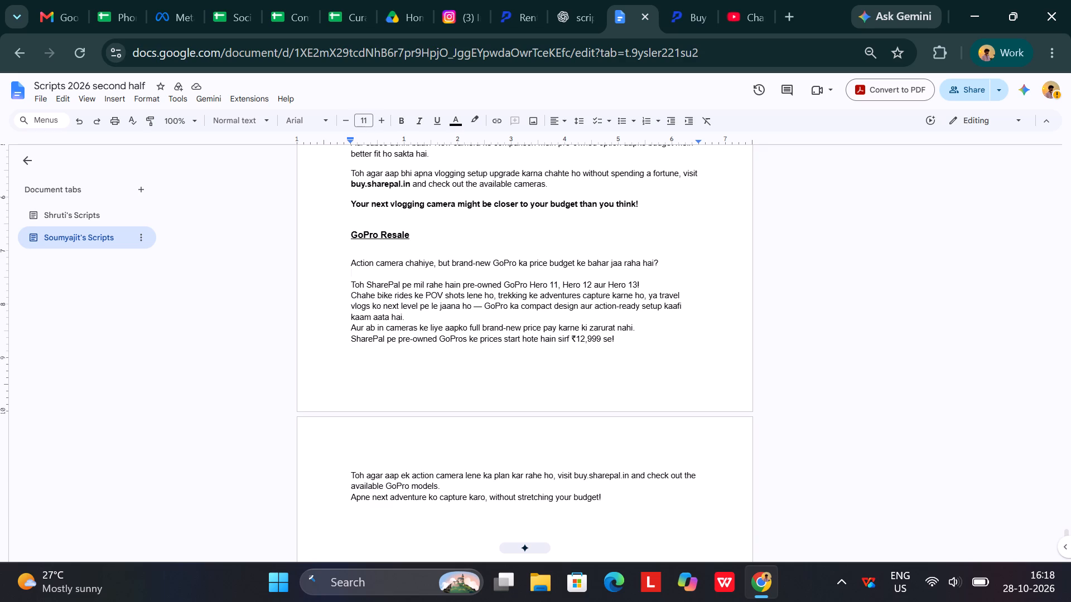
Delete the word "Toh" from the start of the line about the pre-owned GoPro Hero 11, 12 and 13.
{"action": "left_click", "coordinate": [369, 282]}
{"action": "key", "text": "BackSpace"}
{"action": "key", "text": "BackSpace"}
{"action": "key", "text": "BackSpace"}
{"action": "key", "text": "BackSpace"}
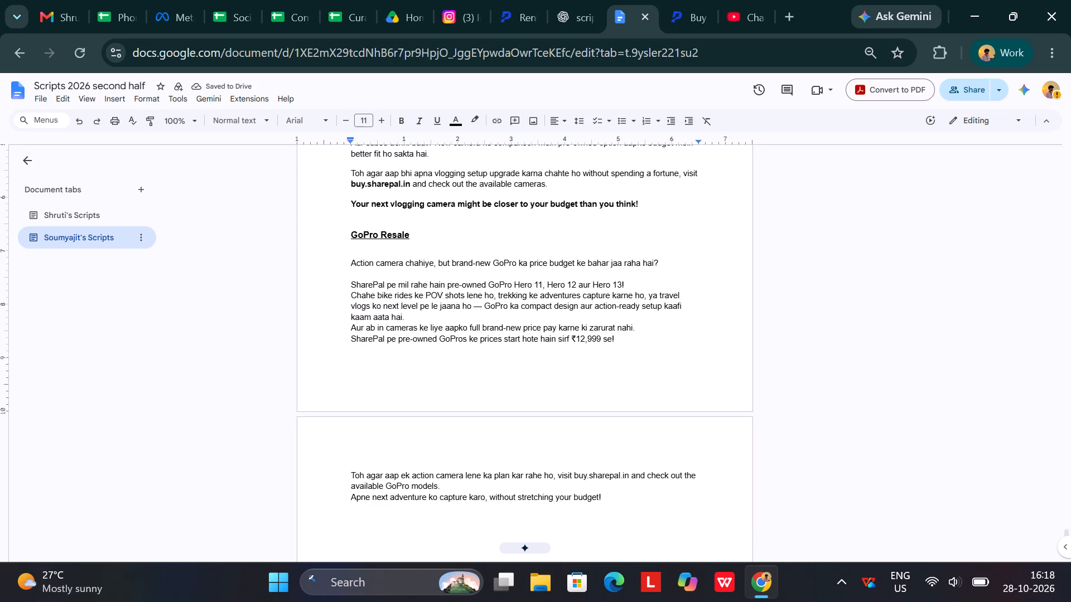
Reword "rahe hain" as "rha hai" in the line about the pre-owned GoPro Hero models.
{"action": "left_click", "coordinate": [447, 290]}
{"action": "key", "text": "BackSpace"}
{"action": "key", "text": "BackSpace"}
{"action": "key", "text": "space"}
{"action": "key", "text": "Left"}
{"action": "key", "text": "Left"}
{"action": "key", "text": "Left"}
{"action": "key", "text": "Left"}
{"action": "key", "text": "Left"}
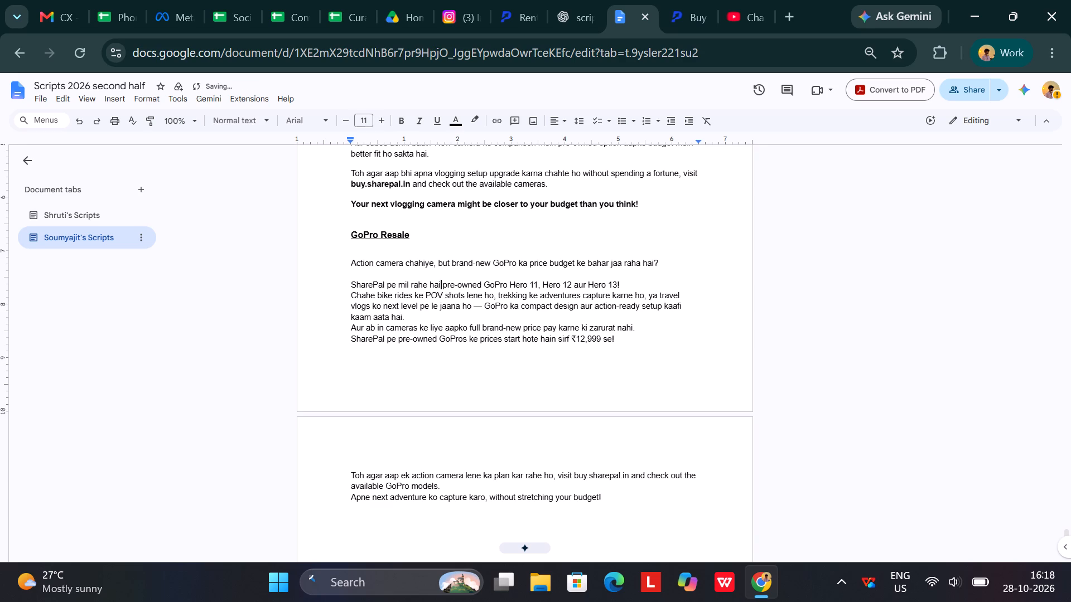
{"action": "key", "text": "Left"}
{"action": "key", "text": "Left"}
{"action": "key", "text": "Right"}
{"action": "key", "text": "Right"}
{"action": "key", "text": "BackSpace"}
{"action": "key", "text": "BackSpace"}
{"action": "key", "text": "BackSpace"}
{"action": "type", "text": "ha"}
{"action": "key", "text": "space"}
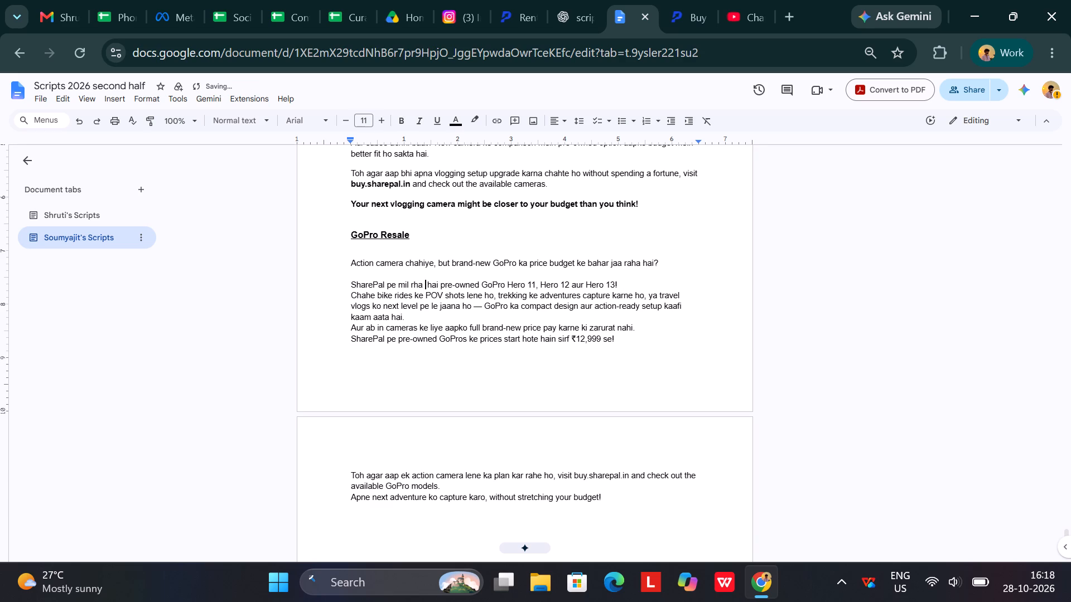
{"action": "key", "text": "BackSpace"}
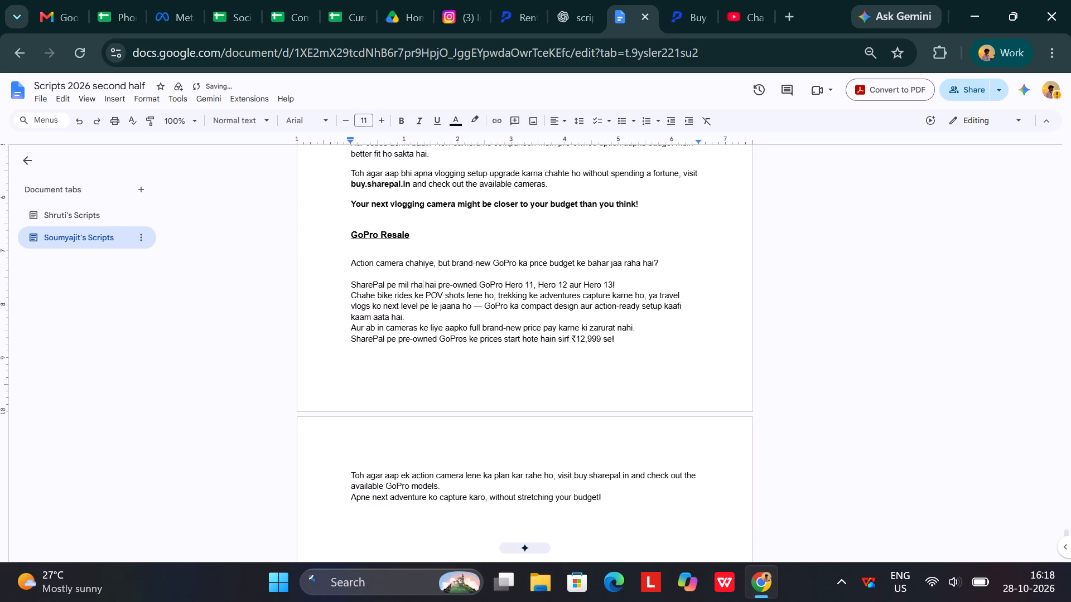
Insert a blank line after the sentence listing GoPro Hero 11, Hero 12 and Hero 13.
{"action": "left_click", "coordinate": [624, 289]}
{"action": "key", "text": "Return"}
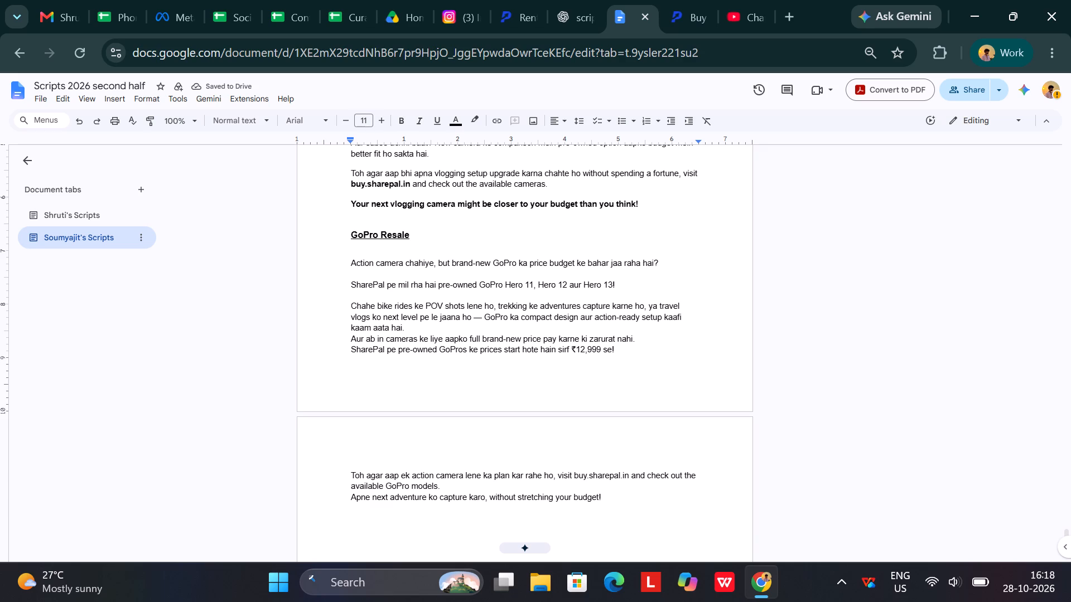
Replace the comma after "POV shots lene ho" with "ya" in the bike rides sentence.
{"action": "left_click", "coordinate": [496, 307]}
{"action": "key", "text": "BackSpace"}
{"action": "key", "text": "space"}
{"action": "type", "text": "ya"}
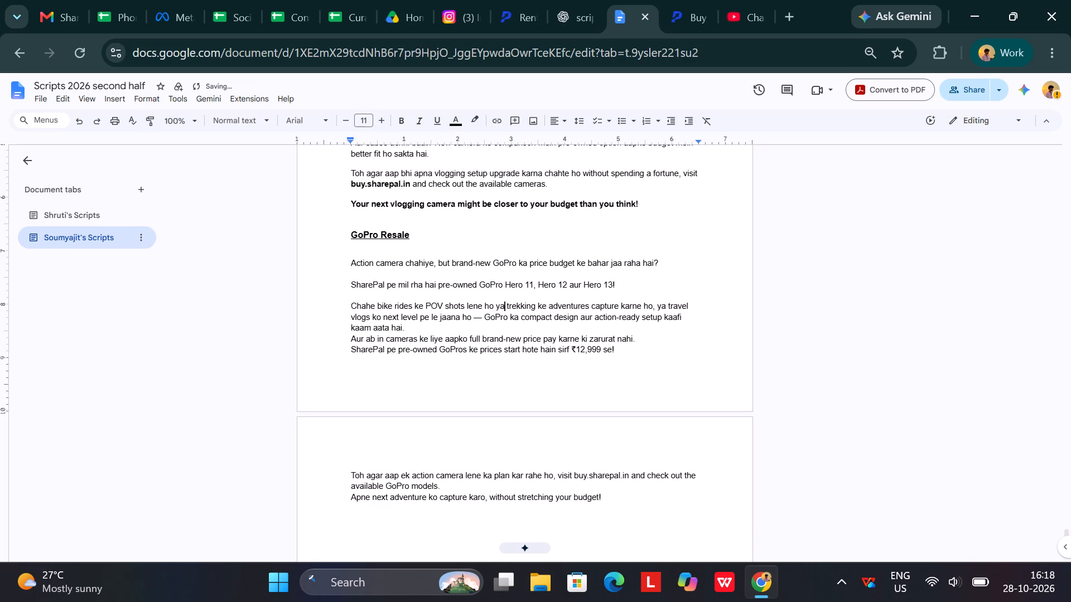
Replace "ya" with a comma after "POV shots lene ho" in the bike rides sentence.
{"action": "key", "text": "BackSpace"}
{"action": "key", "text": "BackSpace"}
{"action": "key", "text": "BackSpace"}
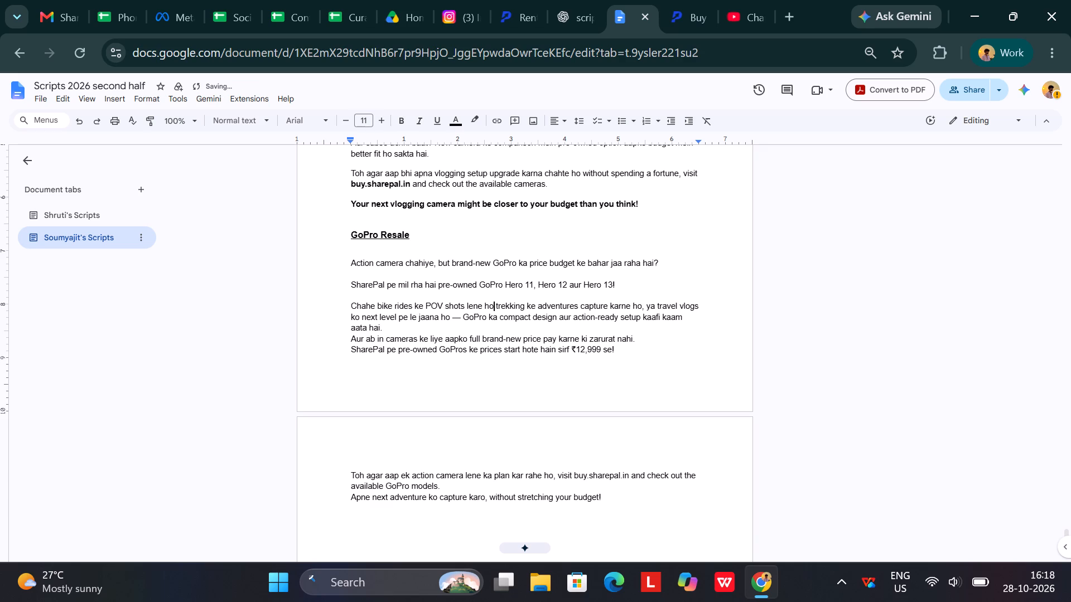
{"action": "key", "text": "comma"}
Delete "trekking ke adventures capture karne ho," from the bike rides sentence so it runs straight into "ya travel vlogs".
{"action": "key", "text": "Right"}
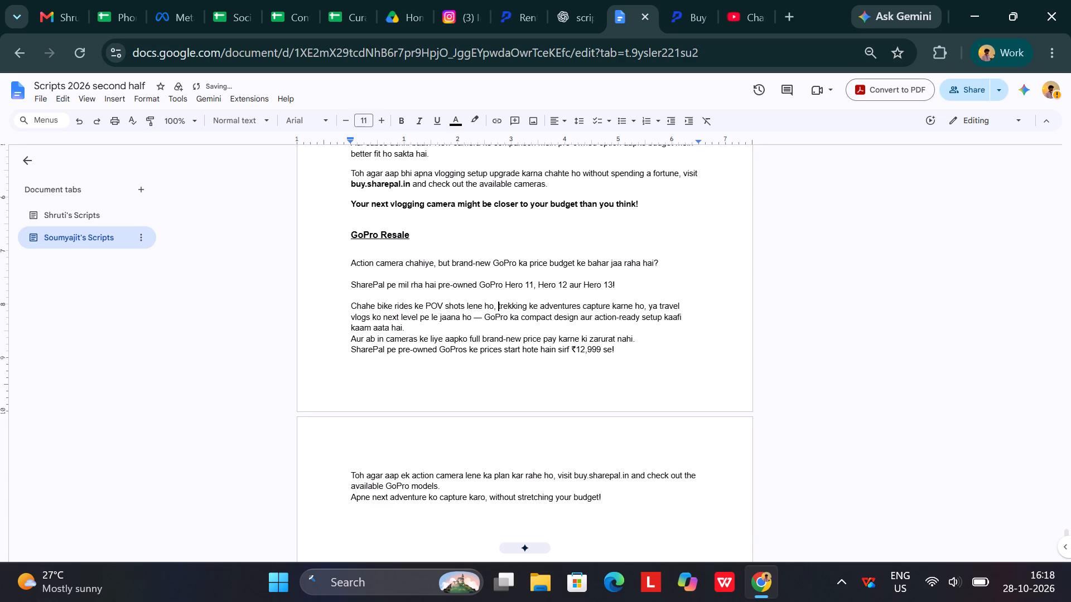
{"action": "key", "text": "Right"}
{"action": "key", "text": "Right"}
{"action": "key", "text": "Right"}
{"action": "key", "text": "Right"}
{"action": "key", "text": "Right"}
{"action": "key", "text": "Right"}
{"action": "key", "text": "Right"}
{"action": "key", "text": "Right"}
{"action": "key", "text": "Right"}
{"action": "key", "text": "Right"}
{"action": "key", "text": "Right"}
{"action": "key", "text": "Right"}
{"action": "key", "text": "Right"}
{"action": "key", "text": "Right"}
{"action": "key", "text": "Right"}
{"action": "key", "text": "Right"}
{"action": "key", "text": "Right"}
{"action": "key", "text": "Right"}
{"action": "key", "text": "Right"}
{"action": "key", "text": "Right"}
{"action": "key", "text": "Right"}
{"action": "key", "text": "Right"}
{"action": "key", "text": "BackSpace"}
{"action": "key", "text": "BackSpace"}
{"action": "key", "text": "BackSpace"}
{"action": "key", "text": "BackSpace"}
{"action": "key", "text": "BackSpace"}
{"action": "key", "text": "BackSpace"}
{"action": "key", "text": "BackSpace"}
{"action": "key", "text": "BackSpace"}
{"action": "key", "text": "BackSpace"}
{"action": "key", "text": "BackSpace"}
{"action": "key", "text": "BackSpace"}
{"action": "key", "text": "BackSpace"}
{"action": "key", "text": "BackSpace"}
{"action": "key", "text": "BackSpace"}
{"action": "key", "text": "BackSpace"}
{"action": "key", "text": "BackSpace"}
{"action": "key", "text": "BackSpace"}
{"action": "key", "text": "BackSpace"}
{"action": "key", "text": "BackSpace"}
{"action": "key", "text": "BackSpace"}
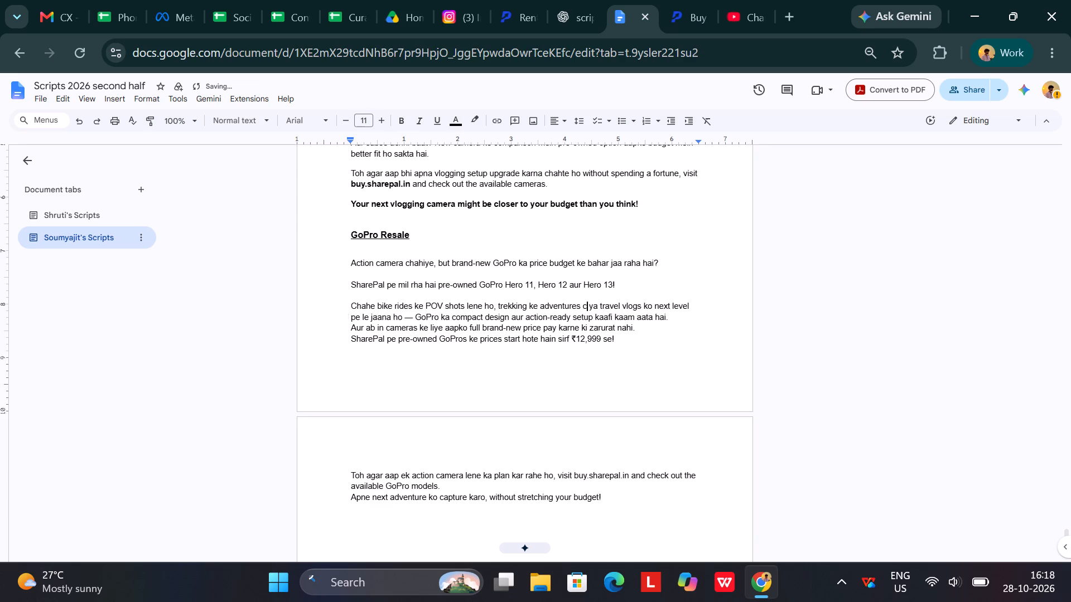
{"action": "key", "text": "BackSpace"}
{"action": "key", "text": "BackSpace"}
{"action": "key", "text": "BackSpace"}
{"action": "key", "text": "BackSpace"}
{"action": "key", "text": "BackSpace"}
{"action": "key", "text": "BackSpace"}
{"action": "key", "text": "BackSpace"}
{"action": "key", "text": "BackSpace"}
{"action": "key", "text": "BackSpace"}
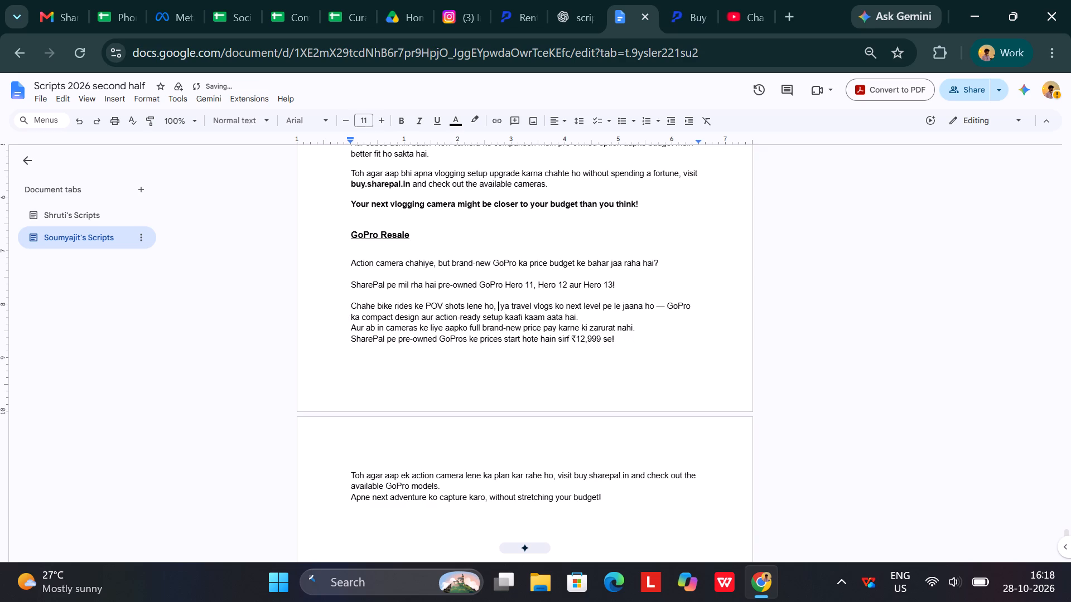
{"action": "key", "text": "BackSpace"}
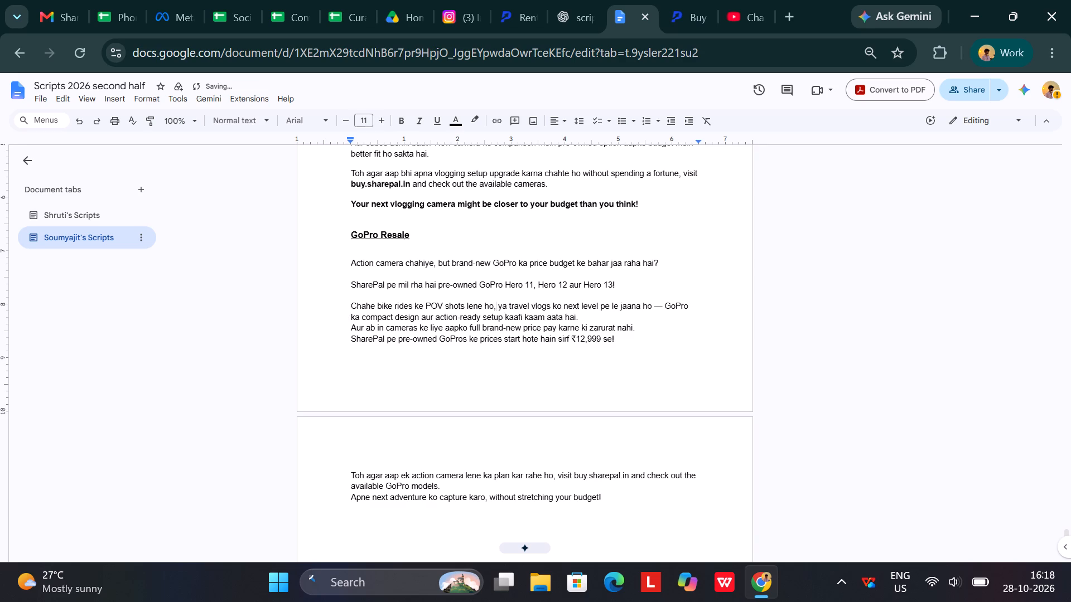
Replace the dash between "le jaana ho" and "GoPro ka compact design" with a comma and a space.
{"action": "left_click", "coordinate": [665, 305]}
{"action": "key", "text": "BackSpace"}
{"action": "key", "text": "BackSpace"}
{"action": "key", "text": "BackSpace"}
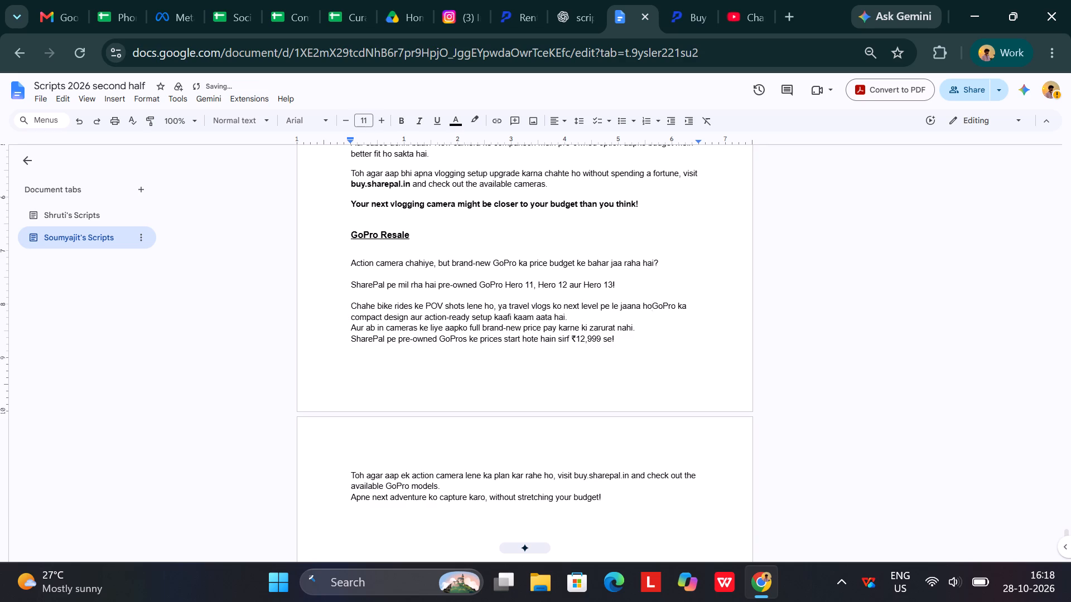
{"action": "key", "text": "comma"}
{"action": "key", "text": "space"}
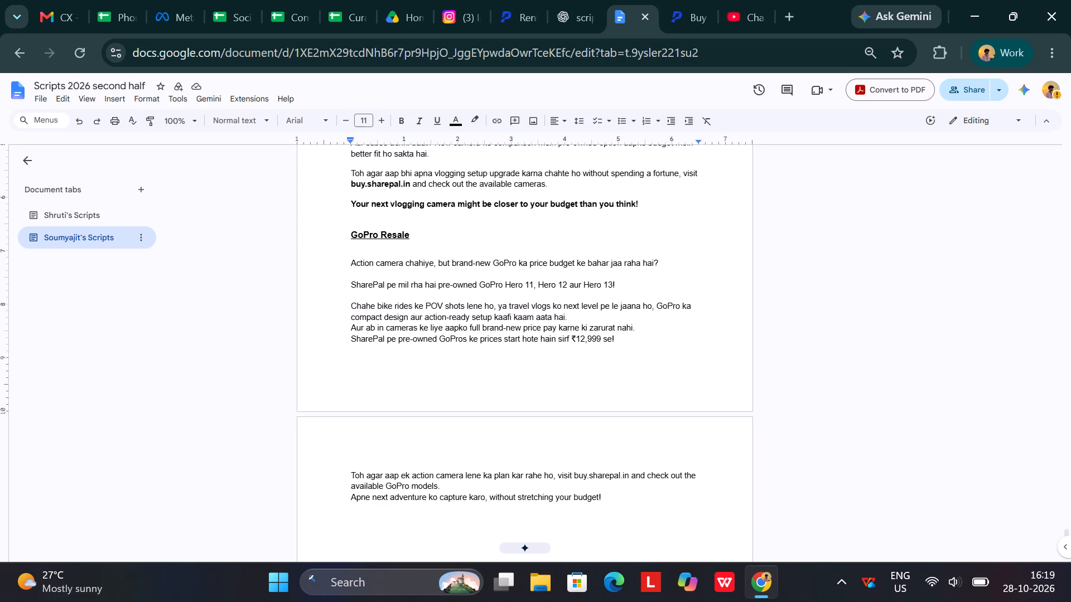
Insert a blank line before the sentence starting "Aur ab in cameras ke liye".
{"action": "left_click", "coordinate": [349, 326]}
{"action": "key", "text": "Return"}
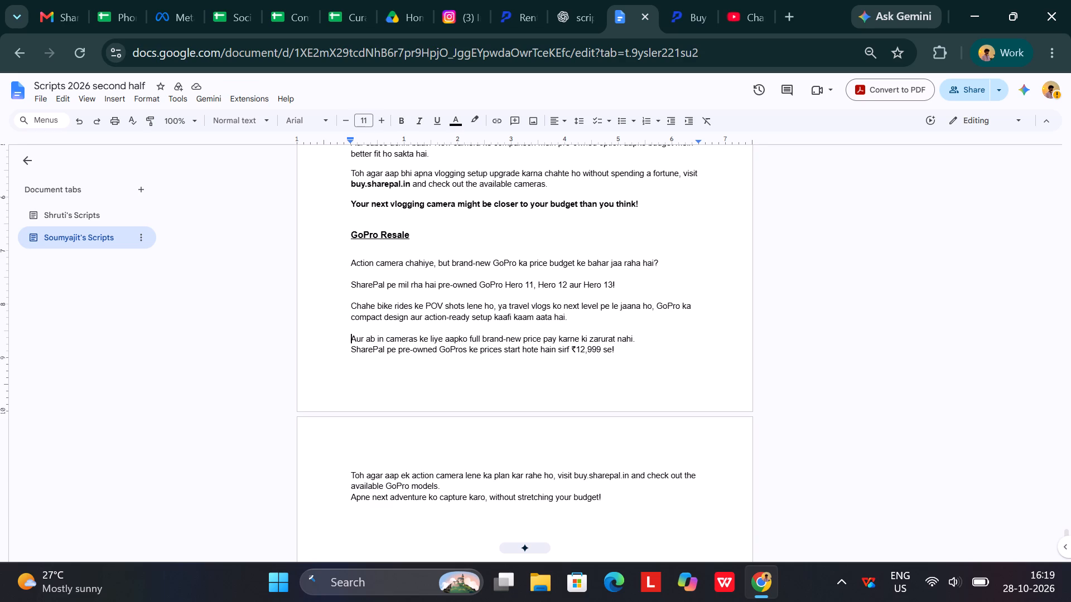
Delete "brand-new" from "full brand-new price" in the "Aur ab in cameras ke liye" sentence.
{"action": "left_click", "coordinate": [522, 336]}
{"action": "key", "text": "BackSpace"}
{"action": "key", "text": "BackSpace"}
{"action": "key", "text": "BackSpace"}
{"action": "key", "text": "BackSpace"}
{"action": "key", "text": "BackSpace"}
{"action": "key", "text": "BackSpace"}
{"action": "key", "text": "BackSpace"}
{"action": "key", "text": "BackSpace"}
{"action": "key", "text": "BackSpace"}
{"action": "key", "text": "BackSpace"}
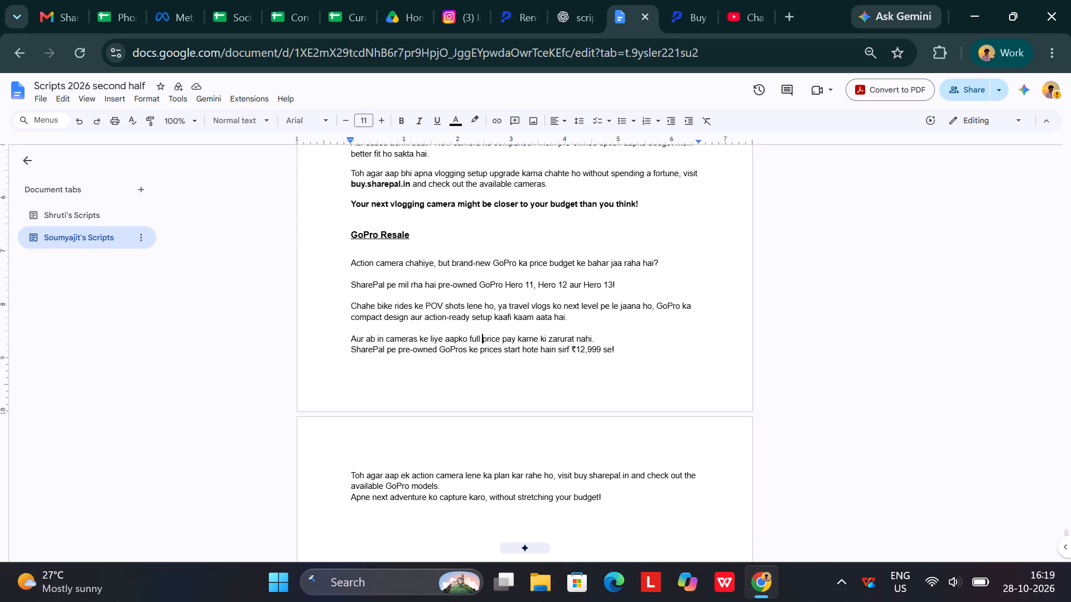
Insert "bhi" between "zarurat" and "nahi" in the sentence about not paying full price.
{"action": "key", "text": "Left"}
{"action": "key", "text": "Left"}
{"action": "key", "text": "Left"}
{"action": "key", "text": "Left"}
{"action": "key", "text": "Left"}
{"action": "key", "text": "Left"}
{"action": "key", "text": "Left"}
{"action": "key", "text": "Left"}
{"action": "key", "text": "Left"}
{"action": "key", "text": "Left"}
{"action": "key", "text": "Left"}
{"action": "key", "text": "Left"}
{"action": "key", "text": "Left"}
{"action": "key", "text": "Left"}
{"action": "key", "text": "Left"}
{"action": "key", "text": "Left"}
{"action": "key", "text": "Left"}
{"action": "key", "text": "Left"}
{"action": "key", "text": "Left"}
{"action": "key", "text": "Left"}
{"action": "key", "text": "Right"}
{"action": "key", "text": "Right"}
{"action": "key", "text": "Right"}
{"action": "key", "text": "Right"}
{"action": "key", "text": "Right"}
{"action": "key", "text": "Right"}
{"action": "key", "text": "Right"}
{"action": "key", "text": "Right"}
{"action": "key", "text": "Right"}
{"action": "key", "text": "Right"}
{"action": "key", "text": "Right"}
{"action": "key", "text": "Right"}
{"action": "key", "text": "Right"}
{"action": "key", "text": "Right"}
{"action": "key", "text": "Right"}
{"action": "key", "text": "Right"}
{"action": "key", "text": "Right"}
{"action": "key", "text": "Right"}
{"action": "key", "text": "Right"}
{"action": "key", "text": "Right"}
{"action": "key", "text": "Right"}
{"action": "key", "text": "Right"}
{"action": "key", "text": "Right"}
{"action": "key", "text": "Right"}
{"action": "key", "text": "space"}
{"action": "type", "text": "bhi"}
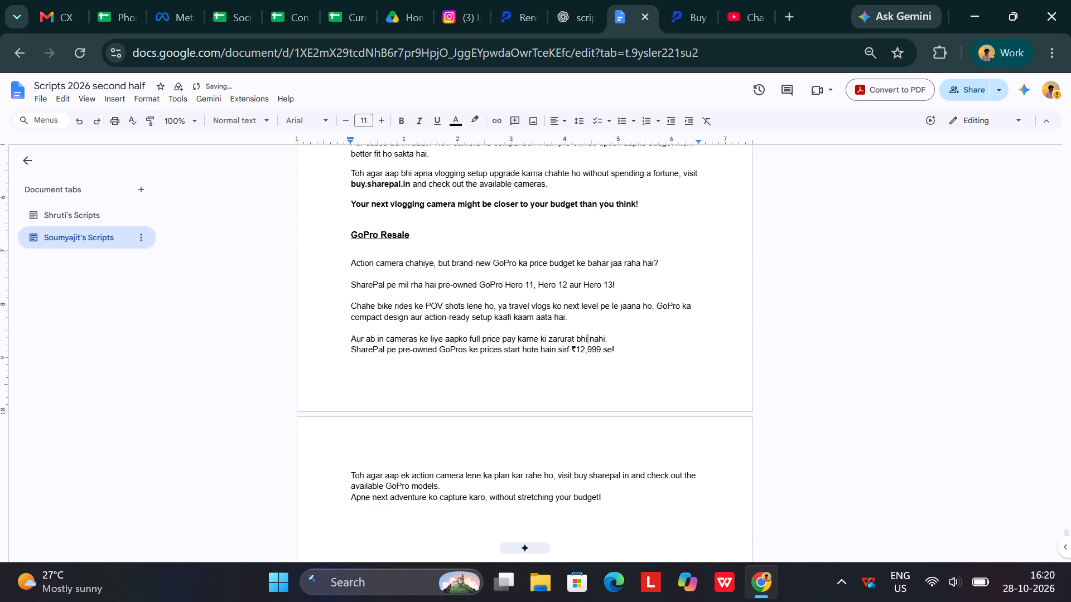
Add "Kyuki" at the start of the line about SharePal's pre-owned GoPro prices.
{"action": "key", "text": "Down"}
{"action": "key", "text": "Left"}
{"action": "key", "text": "Left"}
{"action": "key", "text": "Left"}
{"action": "key", "text": "Left"}
{"action": "key", "text": "Left"}
{"action": "key", "text": "Left"}
{"action": "key", "text": "Left"}
{"action": "key", "text": "Left"}
{"action": "key", "text": "Left"}
{"action": "key", "text": "Left"}
{"action": "key", "text": "Left"}
{"action": "key", "text": "Left"}
{"action": "key", "text": "Left"}
{"action": "key", "text": "Left"}
{"action": "key", "text": "Left"}
{"action": "key", "text": "Left"}
{"action": "key", "text": "Left"}
{"action": "key", "text": "Left"}
{"action": "key", "text": "Left"}
{"action": "key", "text": "Left"}
{"action": "key", "text": "Left"}
{"action": "key", "text": "Left"}
{"action": "key", "text": "Left"}
{"action": "key", "text": "Left"}
{"action": "key", "text": "Left"}
{"action": "key", "text": "Left"}
{"action": "key", "text": "Left"}
{"action": "key", "text": "Left"}
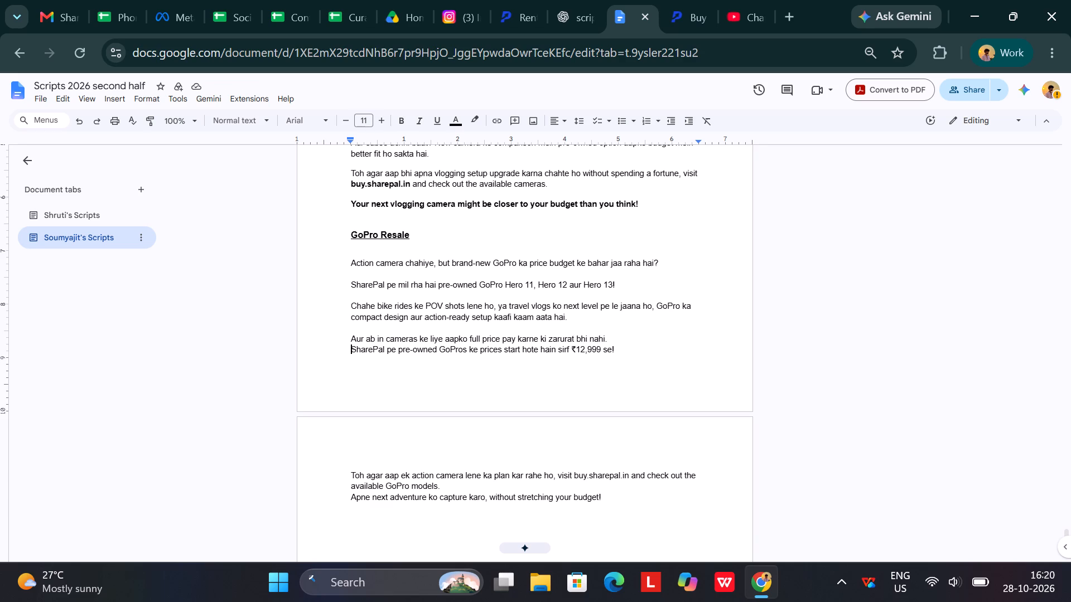
{"action": "type", "text": "kyuki"}
{"action": "key", "text": "space"}
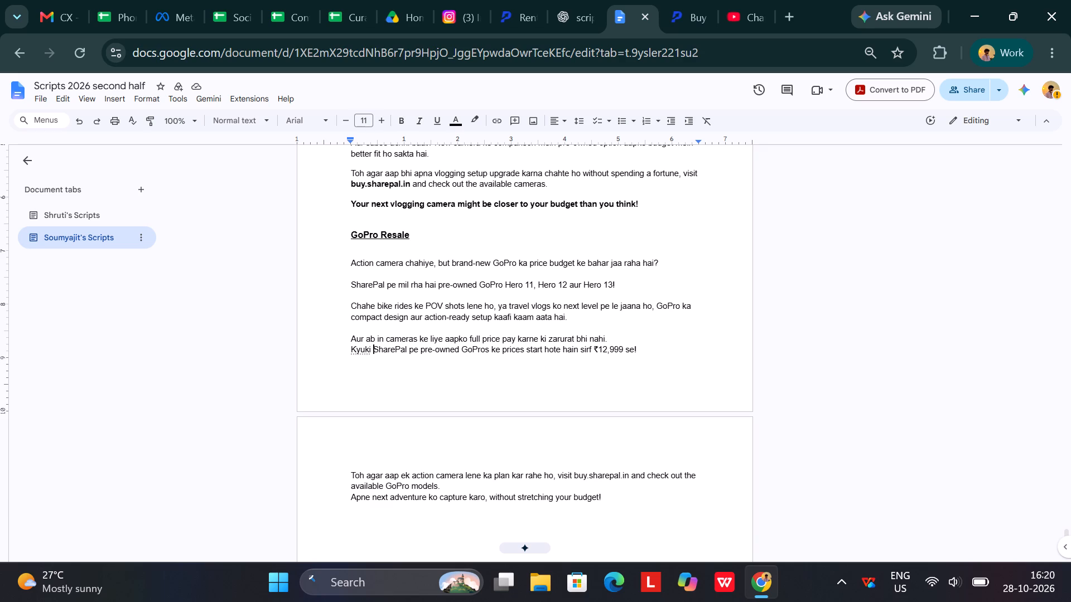
Change "hain" to "hai" before "sirf ₹12,999 se" in the GoPro prices line.
{"action": "left_click", "coordinate": [577, 349]}
{"action": "key", "text": "BackSpace"}
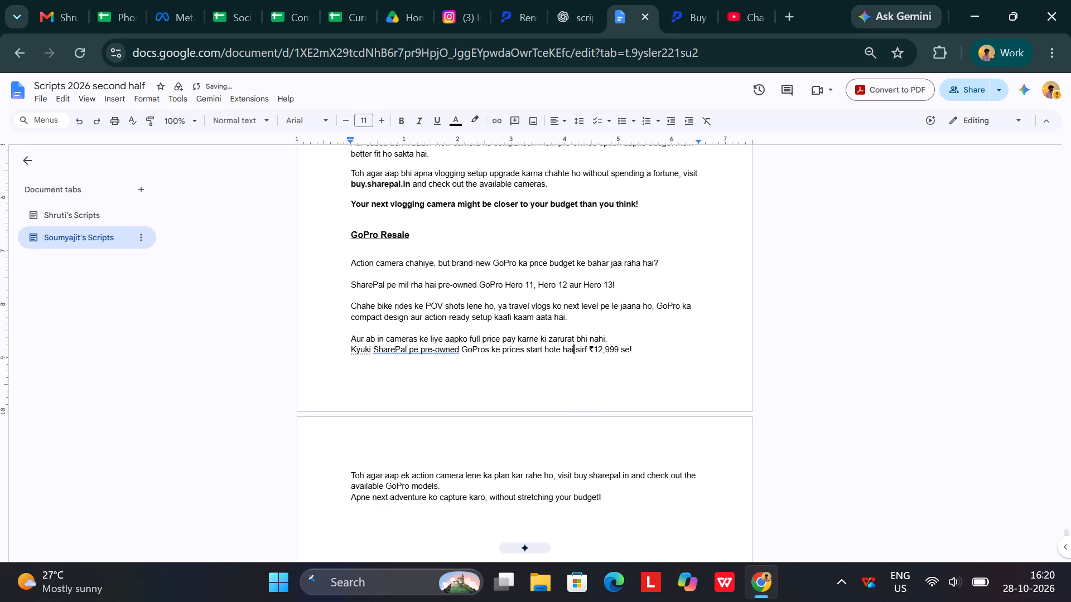
Replace the closing "Apne next adventure" line with "Ya fir comment krdo "HERO" taaki link directly aapke dm mei ajaye".
{"action": "scroll", "coordinate": [620, 390], "scroll_direction": "down", "scroll_amount": 2}
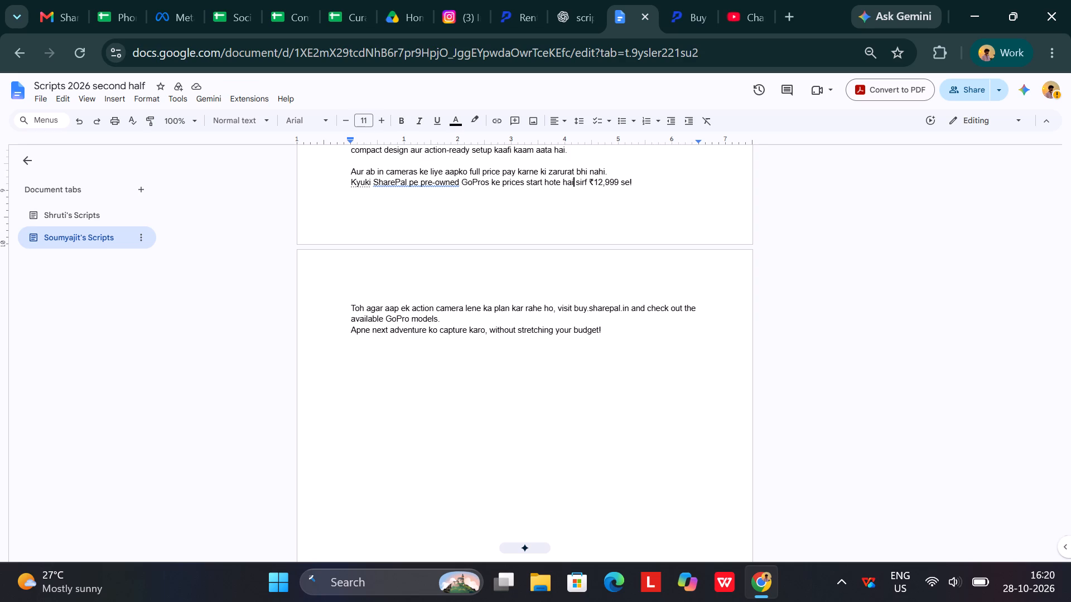
{"action": "left_click", "coordinate": [628, 331]}
{"action": "key", "text": "BackSpace"}
{"action": "key", "text": "BackSpace"}
{"action": "key", "text": "BackSpace"}
{"action": "key", "text": "BackSpace"}
{"action": "key", "text": "BackSpace"}
{"action": "key", "text": "BackSpace"}
{"action": "key", "text": "BackSpace"}
{"action": "key", "text": "BackSpace"}
{"action": "key", "text": "BackSpace"}
{"action": "key", "text": "BackSpace"}
{"action": "key", "text": "BackSpace"}
{"action": "key", "text": "BackSpace"}
{"action": "key", "text": "BackSpace"}
{"action": "key", "text": "BackSpace"}
{"action": "key", "text": "BackSpace"}
{"action": "key", "text": "BackSpace"}
{"action": "key", "text": "BackSpace"}
{"action": "key", "text": "BackSpace"}
{"action": "key", "text": "BackSpace"}
{"action": "key", "text": "BackSpace"}
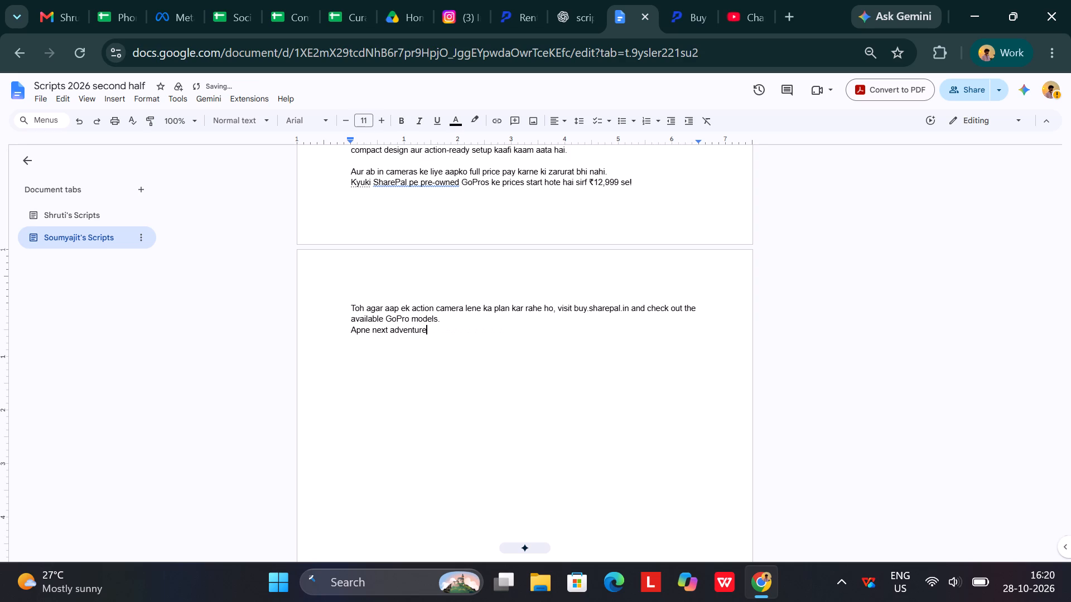
{"action": "key", "text": "BackSpace"}
{"action": "key", "text": "BackSpace"}
{"action": "key", "text": "BackSpace"}
{"action": "key", "text": "BackSpace"}
{"action": "key", "text": "BackSpace"}
{"action": "key", "text": "BackSpace"}
{"action": "key", "text": "BackSpace"}
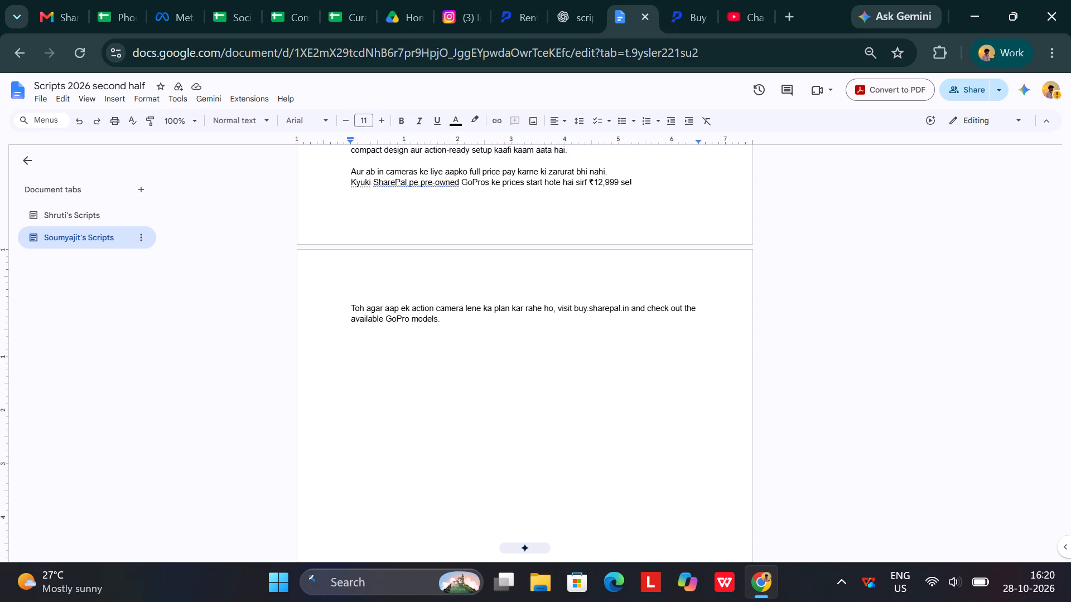
{"action": "type", "text": "ya fir comment krdo"}
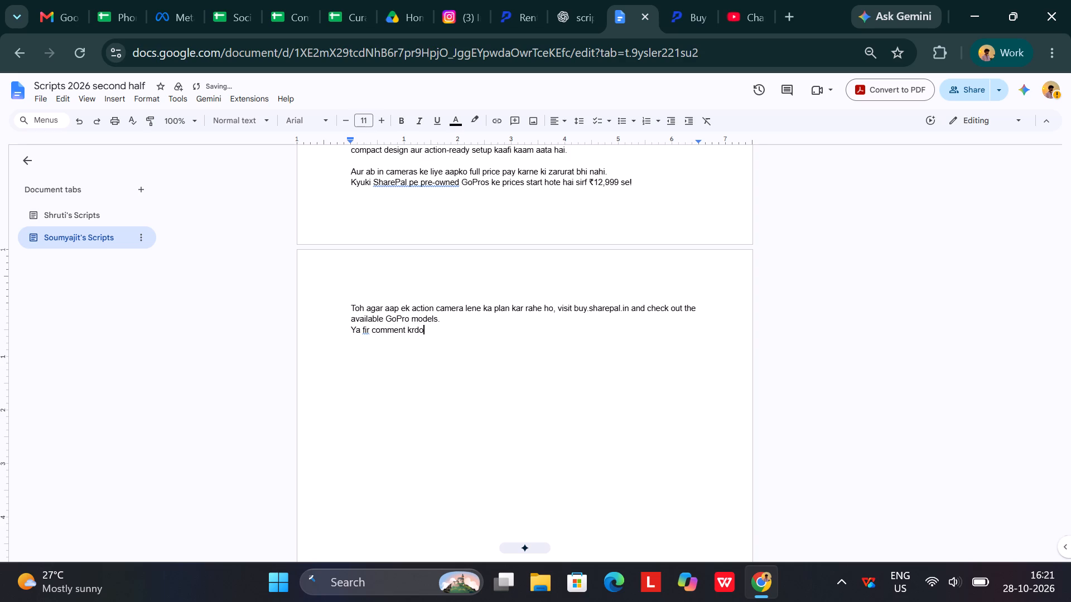
{"action": "key", "text": "space"}
{"action": "key", "text": "shift+quotedbl"}
{"action": "type", "text": "HERO"}
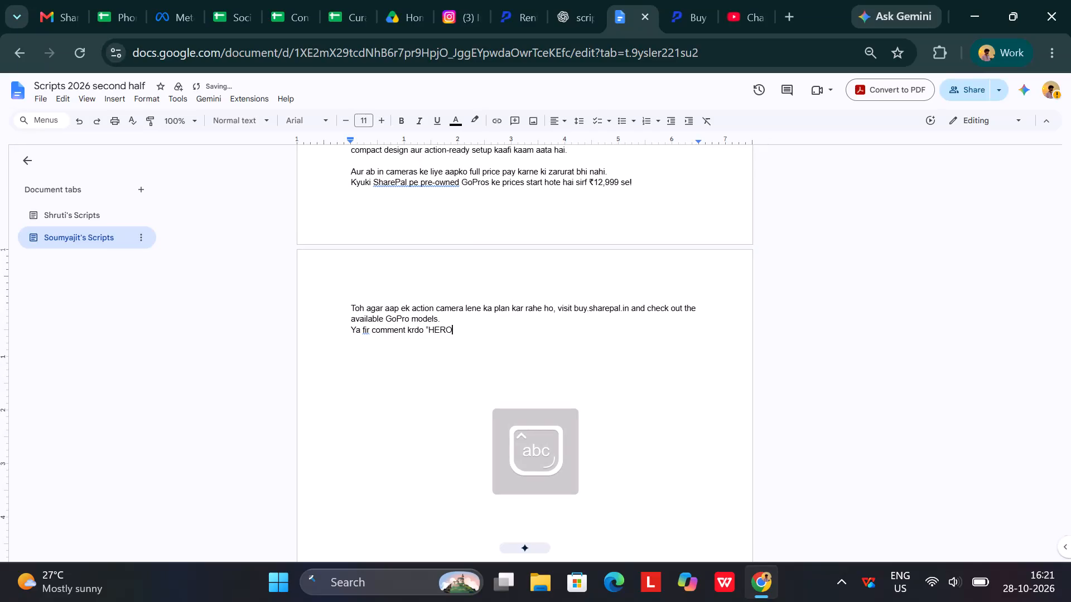
Finish the closing comment line after "HERO" with "taaki link directly aapke dm mei ajaye".
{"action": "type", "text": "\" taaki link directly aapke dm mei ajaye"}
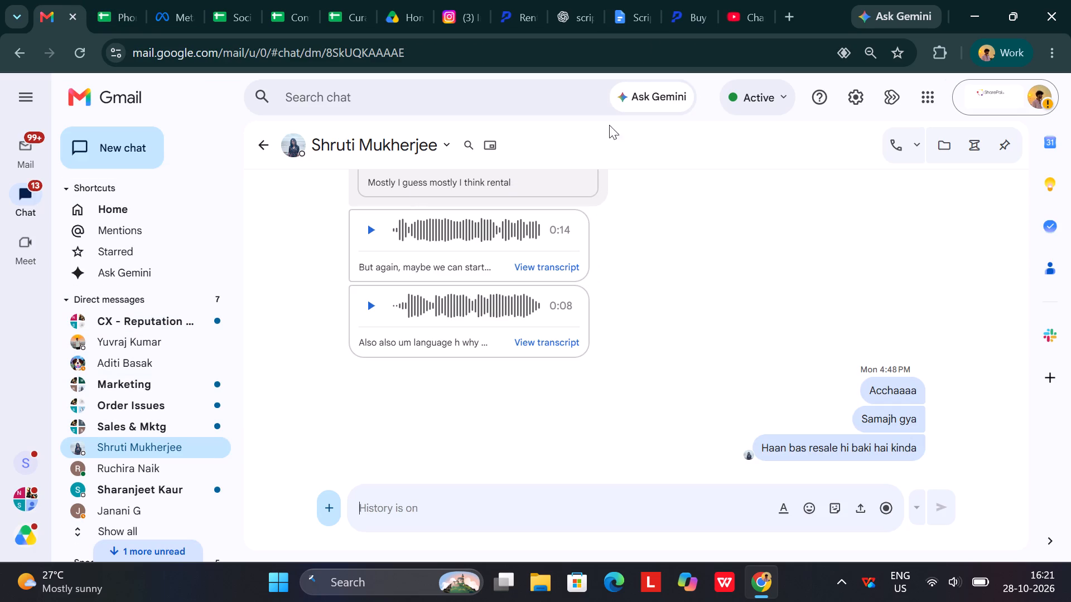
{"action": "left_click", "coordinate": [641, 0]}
Add a parenthesised note beginning with "together" after the "GoPro Resale" heading.
{"action": "scroll", "coordinate": [600, 293], "scroll_direction": "up", "scroll_amount": 2}
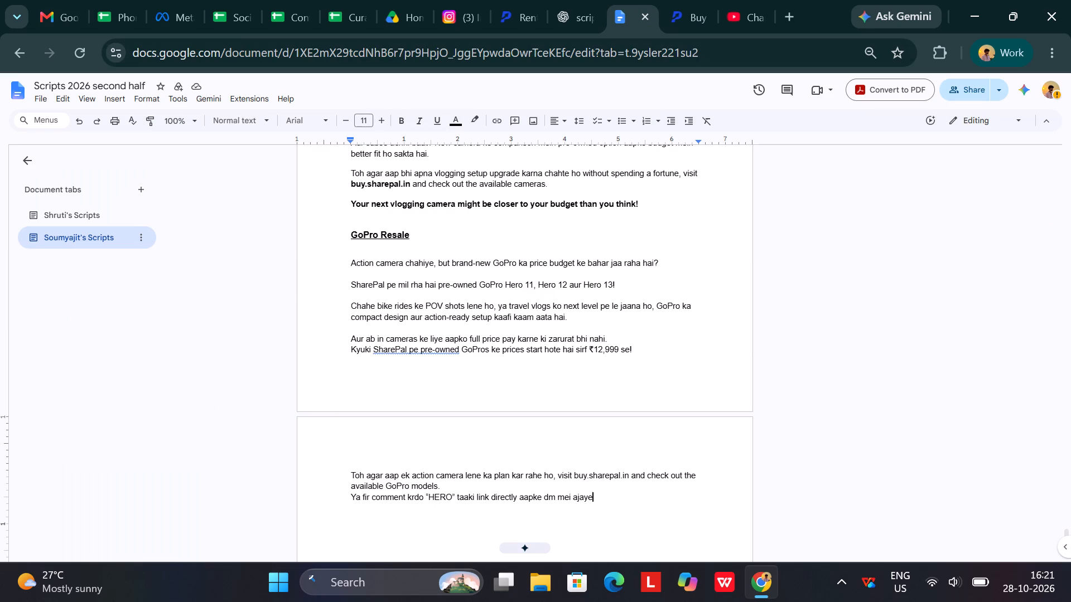
{"action": "left_click", "coordinate": [460, 234]}
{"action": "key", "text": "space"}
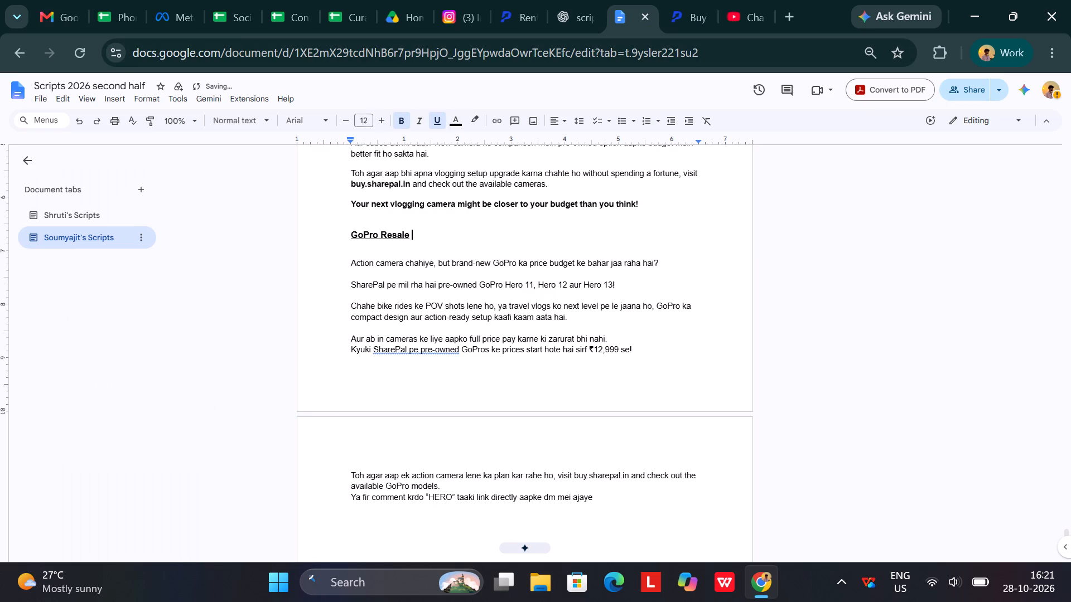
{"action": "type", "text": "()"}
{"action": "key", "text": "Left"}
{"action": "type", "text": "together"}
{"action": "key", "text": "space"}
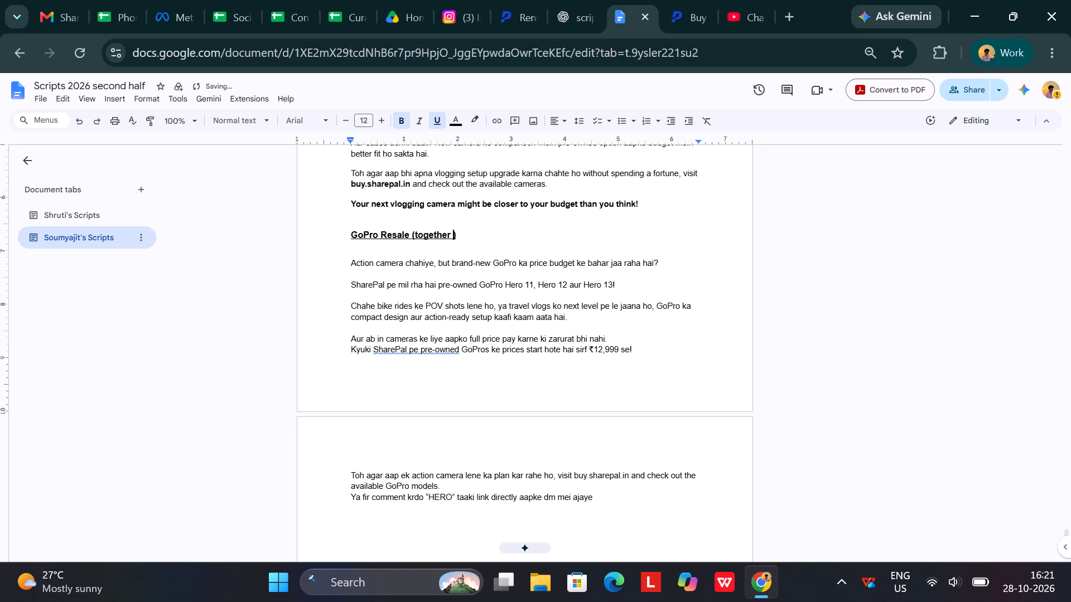
Extend the "GoPro Resale" heading with "(together Hero 11,12, 13)" to name the models covered by the script.
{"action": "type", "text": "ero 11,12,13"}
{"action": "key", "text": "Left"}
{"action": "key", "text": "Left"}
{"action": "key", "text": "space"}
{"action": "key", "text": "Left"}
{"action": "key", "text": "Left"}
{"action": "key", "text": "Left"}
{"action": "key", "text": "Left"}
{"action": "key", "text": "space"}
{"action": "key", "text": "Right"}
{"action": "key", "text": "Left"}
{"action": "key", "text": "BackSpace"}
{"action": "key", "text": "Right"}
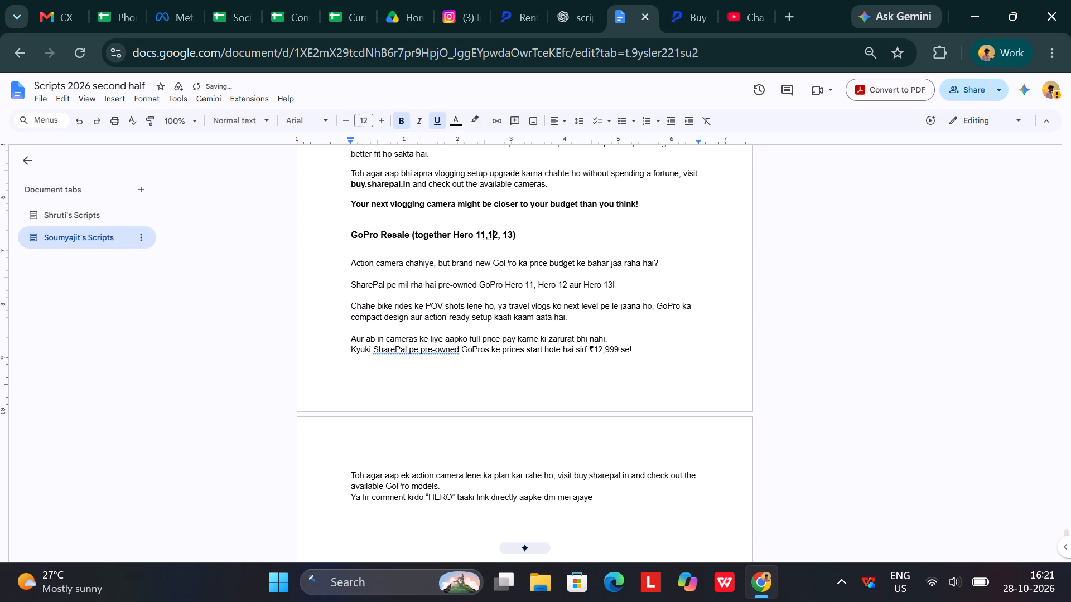
Shorten the bracketed note in the GoPro Resale heading to "(Hero 11,12,13)", removing "together" and the extra space before 13.
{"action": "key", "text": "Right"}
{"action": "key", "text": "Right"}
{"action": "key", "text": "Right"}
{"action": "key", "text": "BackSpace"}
{"action": "left_click", "coordinate": [451, 239]}
{"action": "left_click", "coordinate": [453, 235]}
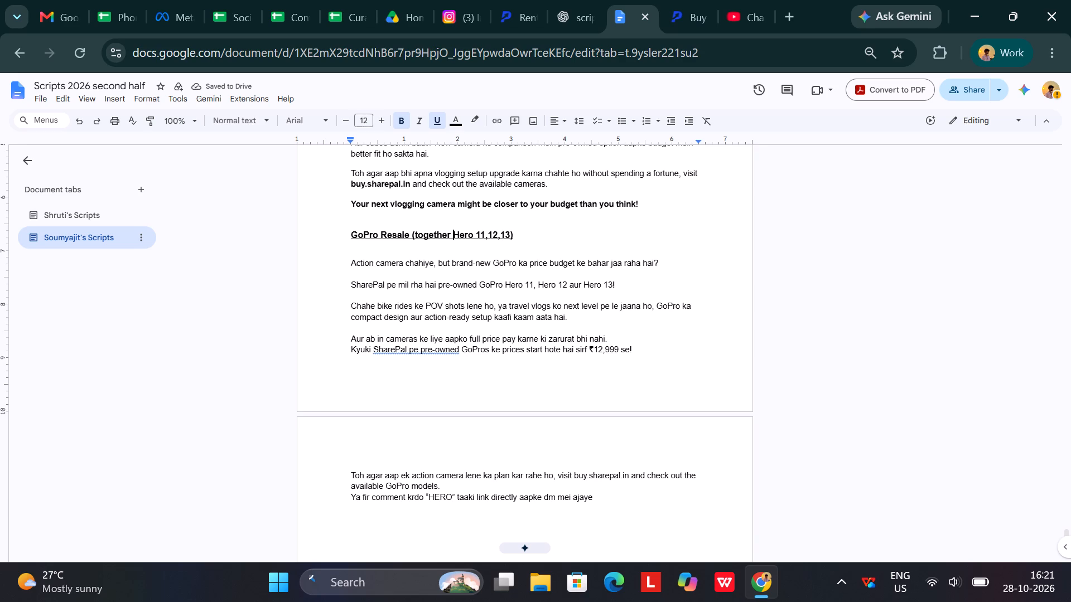
{"action": "key", "text": "BackSpace"}
{"action": "key", "text": "BackSpace"}
{"action": "key", "text": "BackSpace"}
{"action": "key", "text": "BackSpace"}
{"action": "key", "text": "BackSpace"}
{"action": "key", "text": "BackSpace"}
{"action": "key", "text": "BackSpace"}
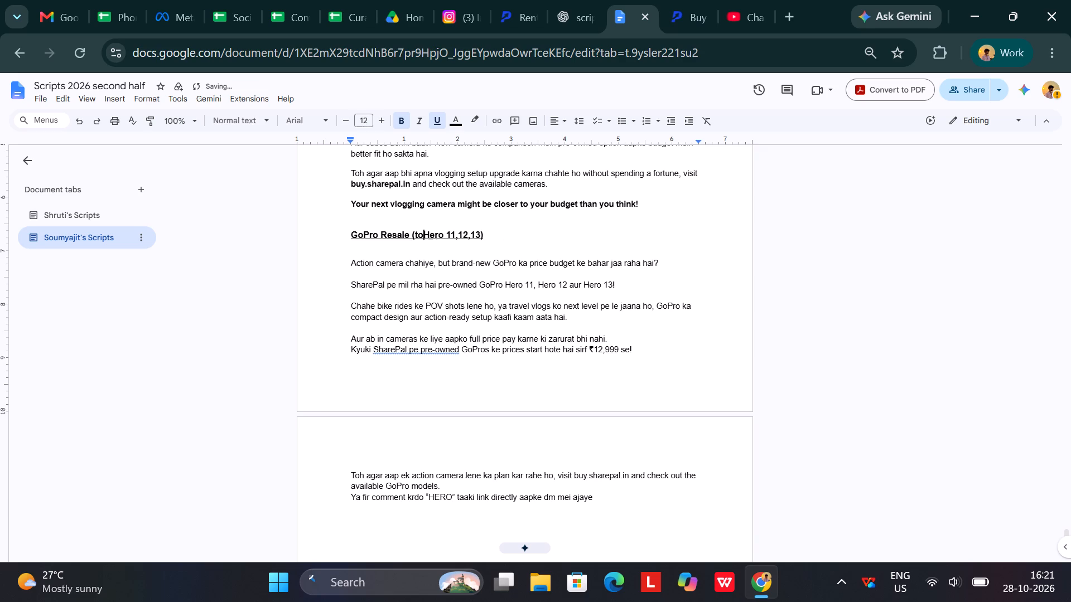
{"action": "key", "text": "BackSpace"}
{"action": "key", "text": "BackSpace"}
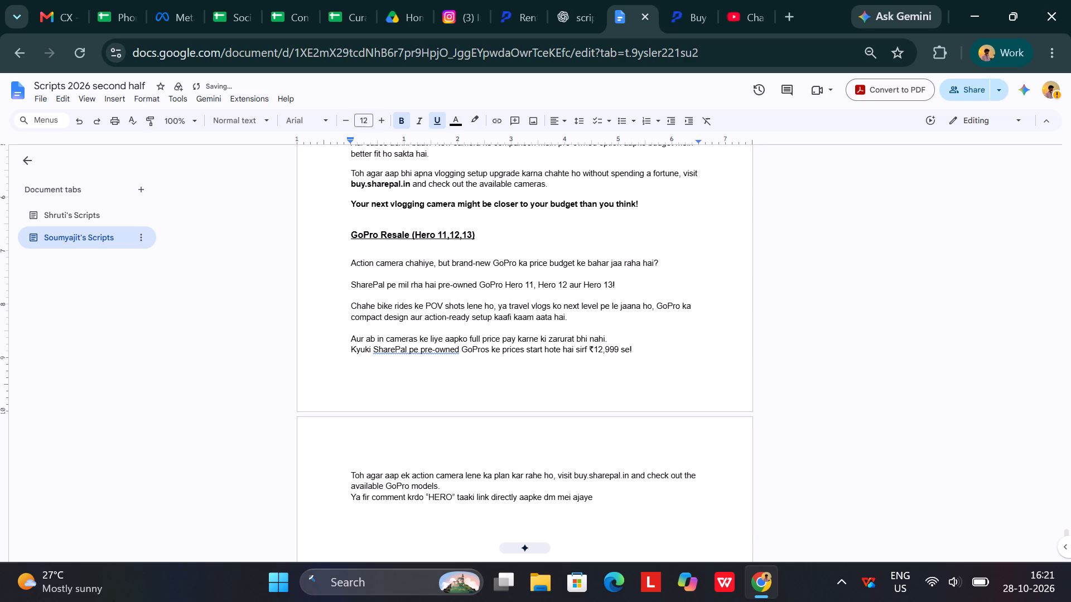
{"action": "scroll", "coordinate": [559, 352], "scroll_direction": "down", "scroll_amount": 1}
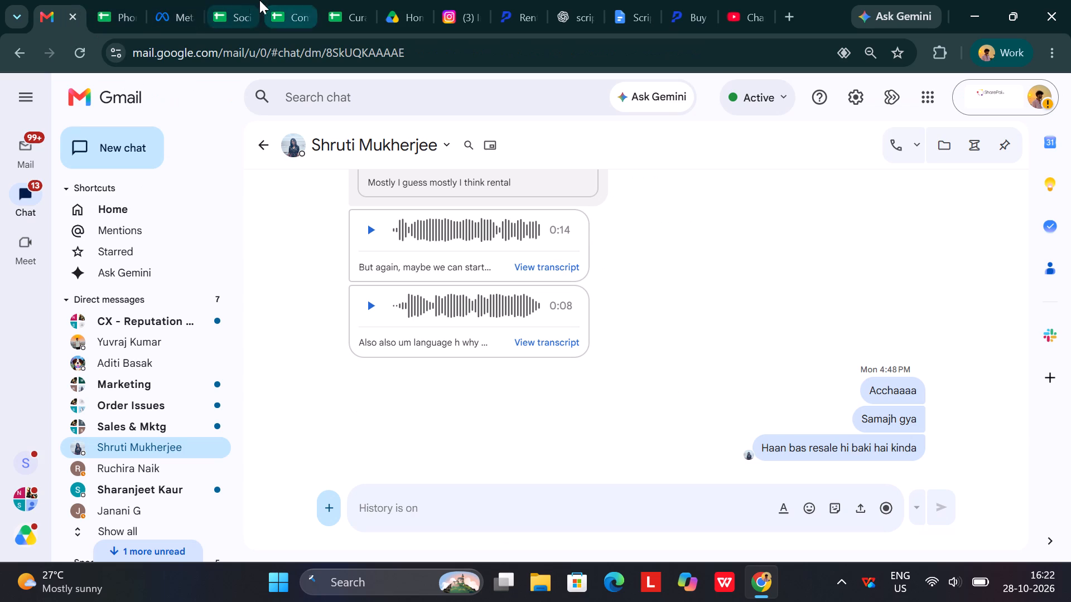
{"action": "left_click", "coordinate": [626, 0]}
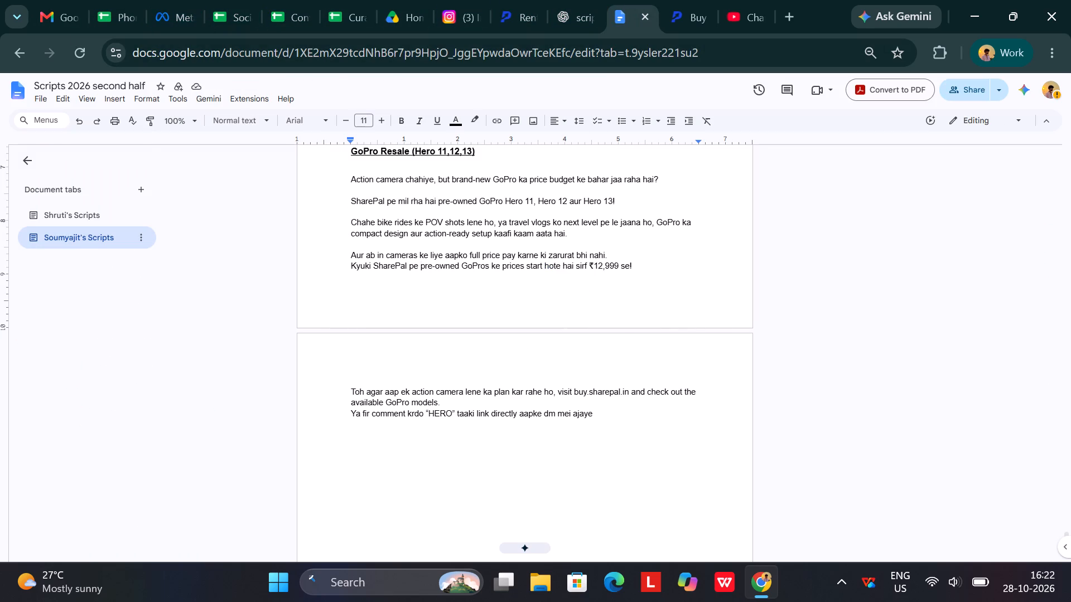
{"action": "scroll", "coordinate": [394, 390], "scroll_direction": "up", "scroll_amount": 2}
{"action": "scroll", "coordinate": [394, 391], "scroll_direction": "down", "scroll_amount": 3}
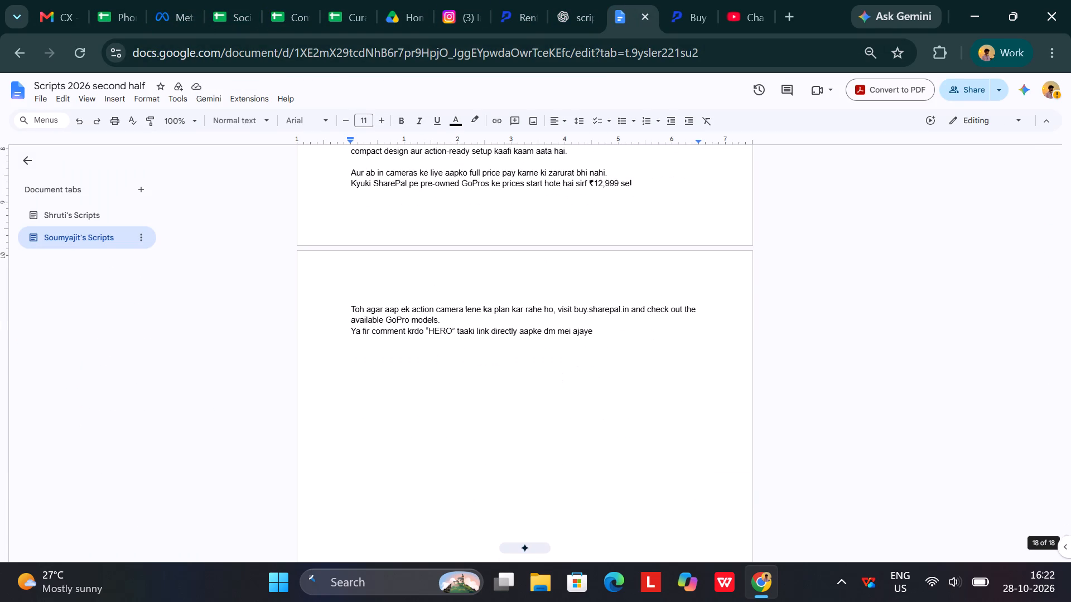
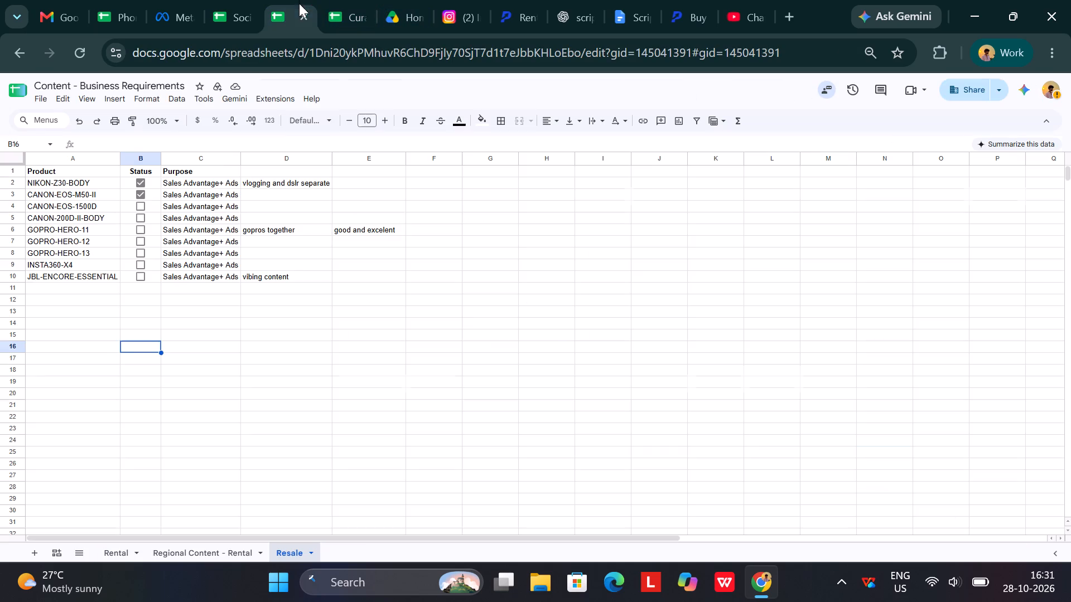
{"action": "scroll", "coordinate": [279, 336], "scroll_direction": "up", "scroll_amount": 2}
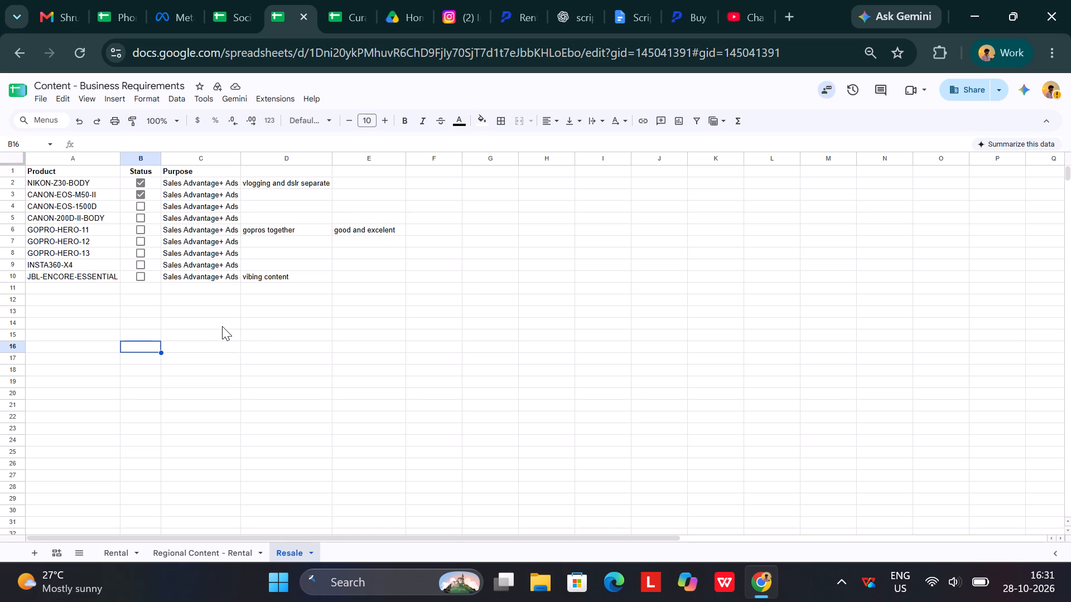
{"action": "left_click", "coordinate": [208, 558]}
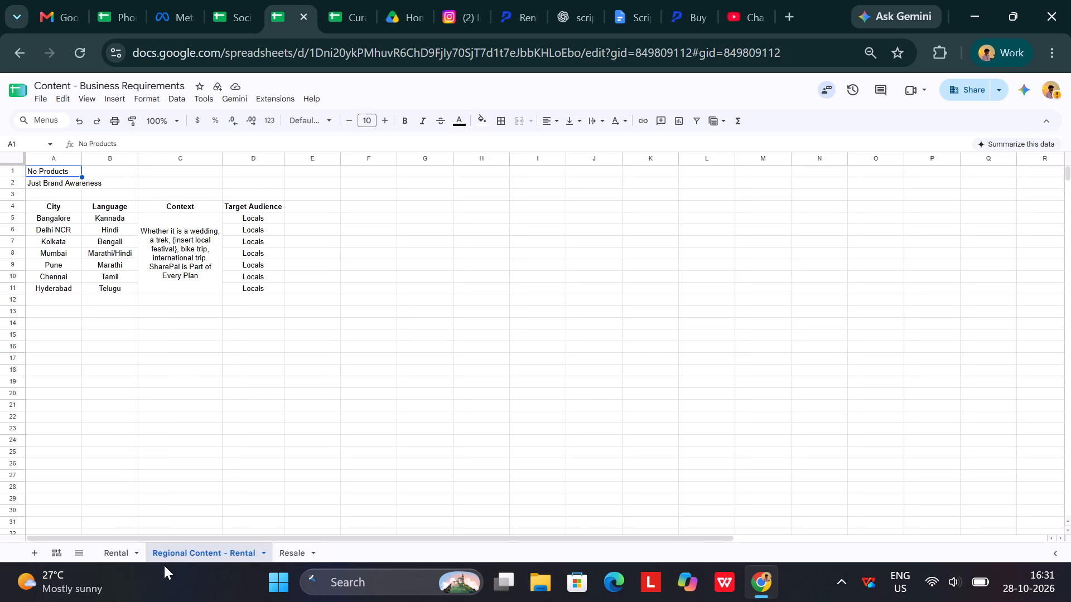
{"action": "left_click", "coordinate": [111, 552]}
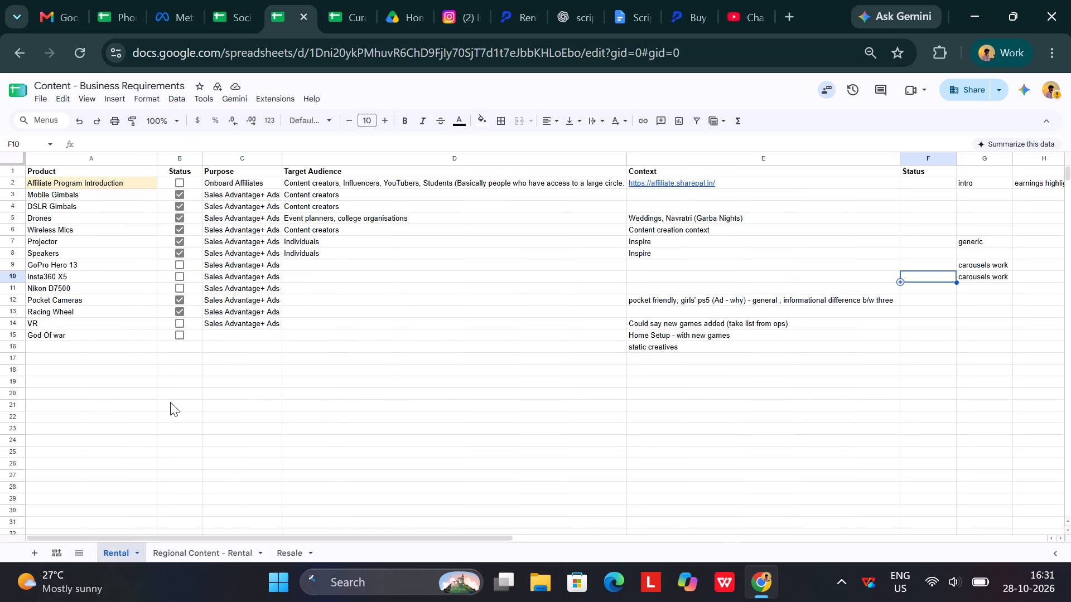
{"action": "scroll", "coordinate": [167, 378], "scroll_direction": "up", "scroll_amount": 3}
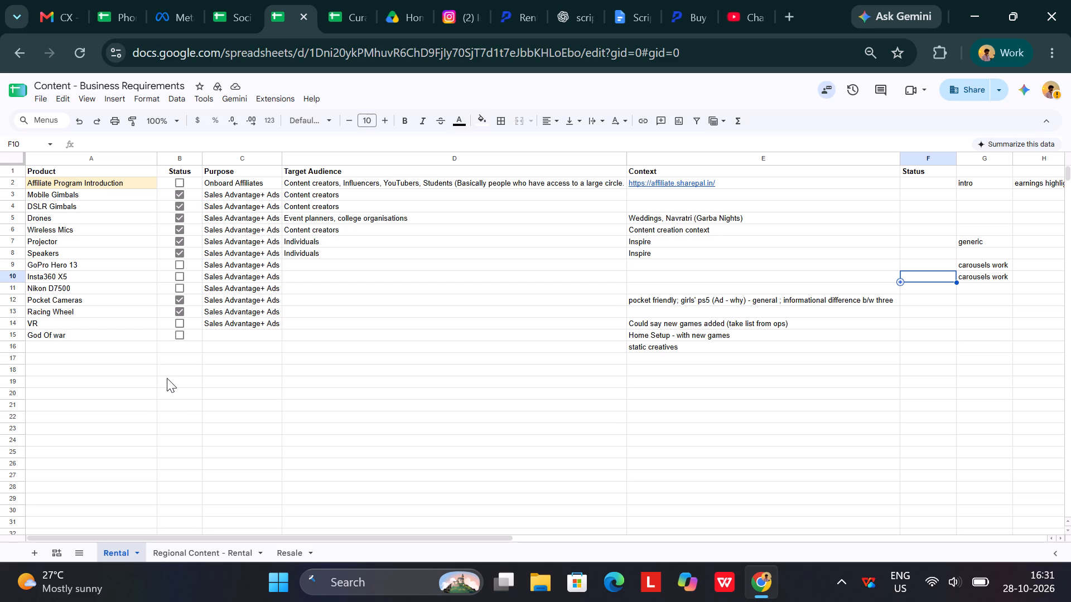
{"action": "scroll", "coordinate": [167, 378], "scroll_direction": "up", "scroll_amount": 3}
Browse the posts and reels on the sharepal.in Instagram profile.
{"action": "left_click", "coordinate": [454, 18]}
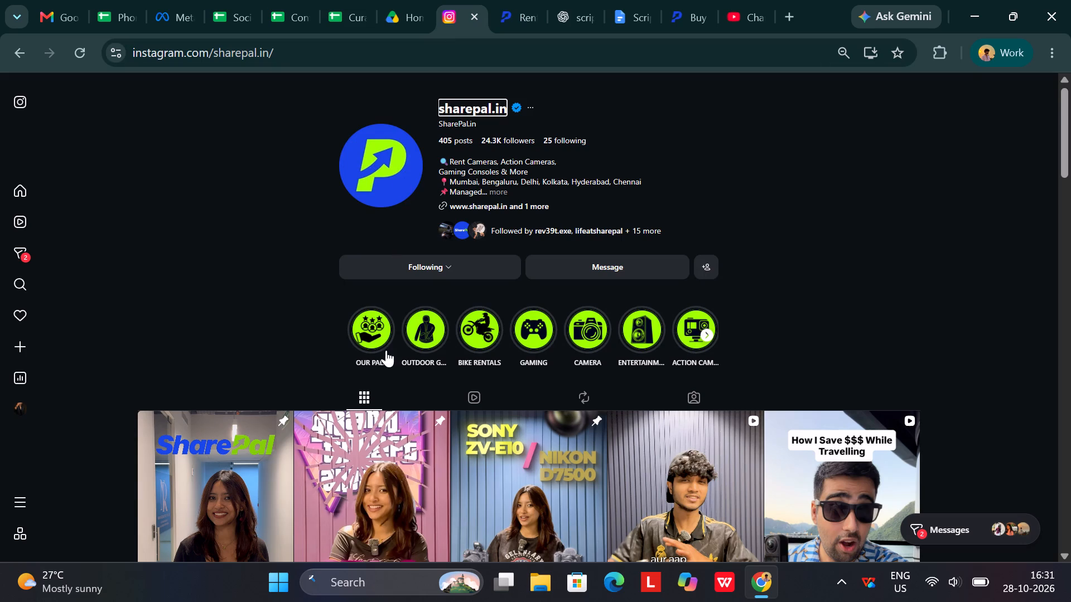
{"action": "scroll", "coordinate": [382, 368], "scroll_direction": "down", "scroll_amount": 4}
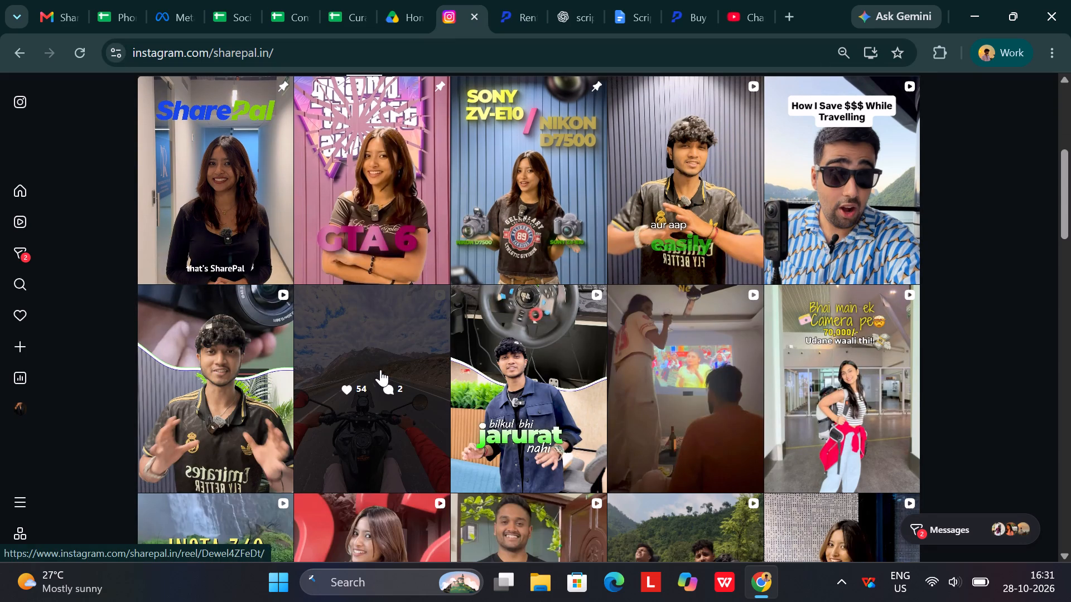
{"action": "scroll", "coordinate": [380, 370], "scroll_direction": "down", "scroll_amount": 4}
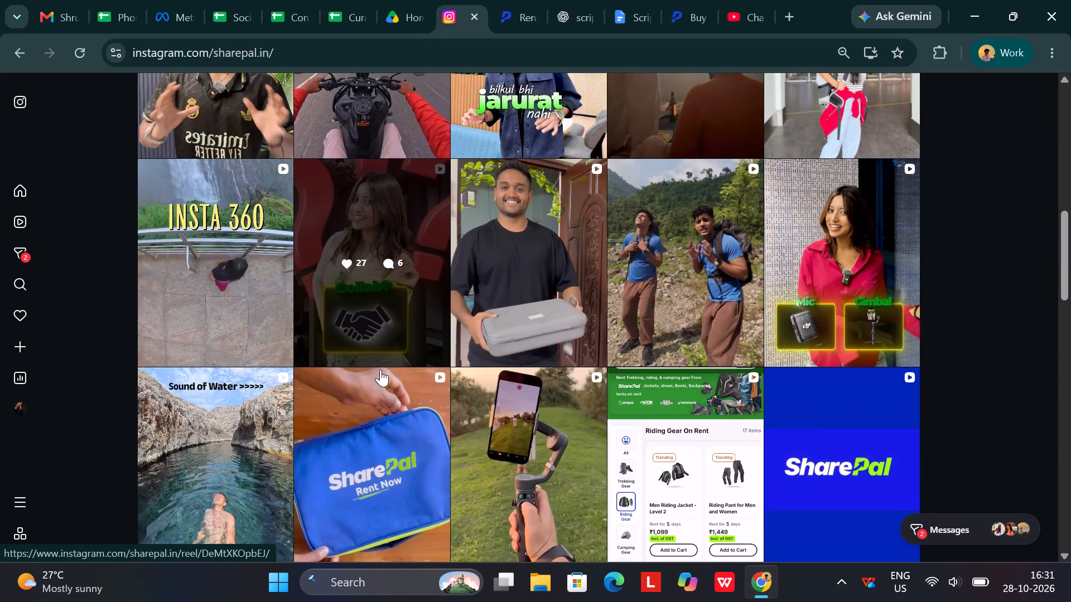
{"action": "scroll", "coordinate": [380, 370], "scroll_direction": "up", "scroll_amount": 4}
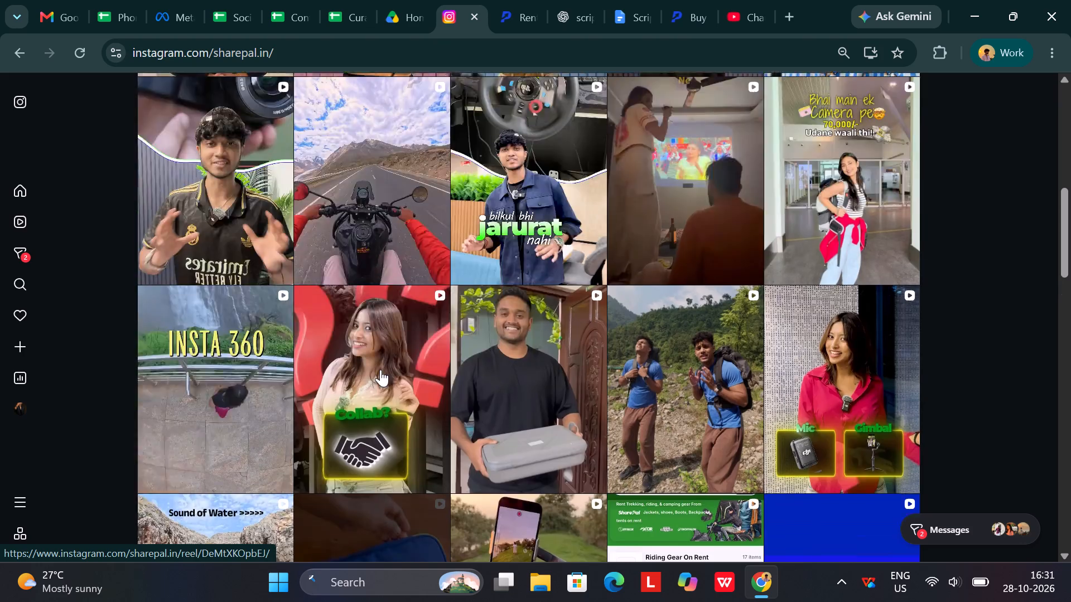
{"action": "scroll", "coordinate": [380, 370], "scroll_direction": "up", "scroll_amount": 13}
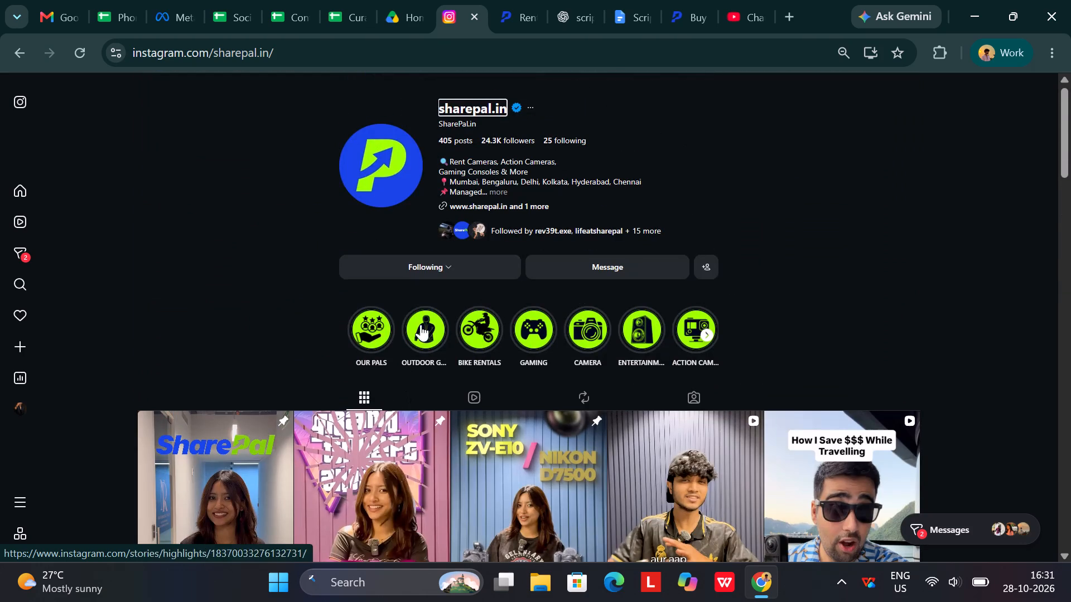
Look through the suggested files in Google Drive and the clips in the SharePal.in Raw videos folder.
{"action": "left_click", "coordinate": [397, 0]}
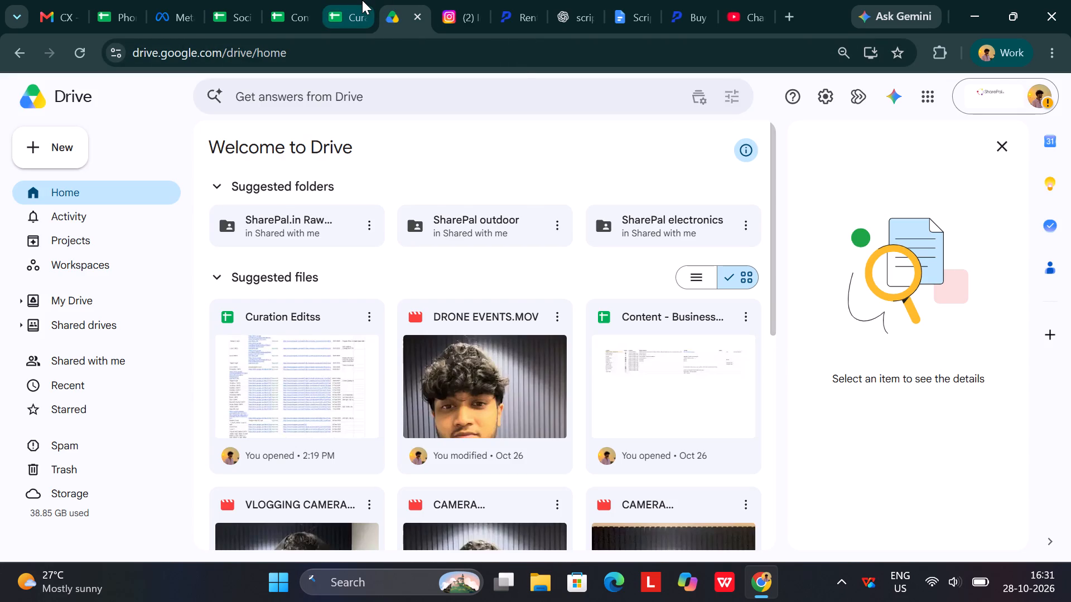
{"action": "left_click", "coordinate": [362, 0]}
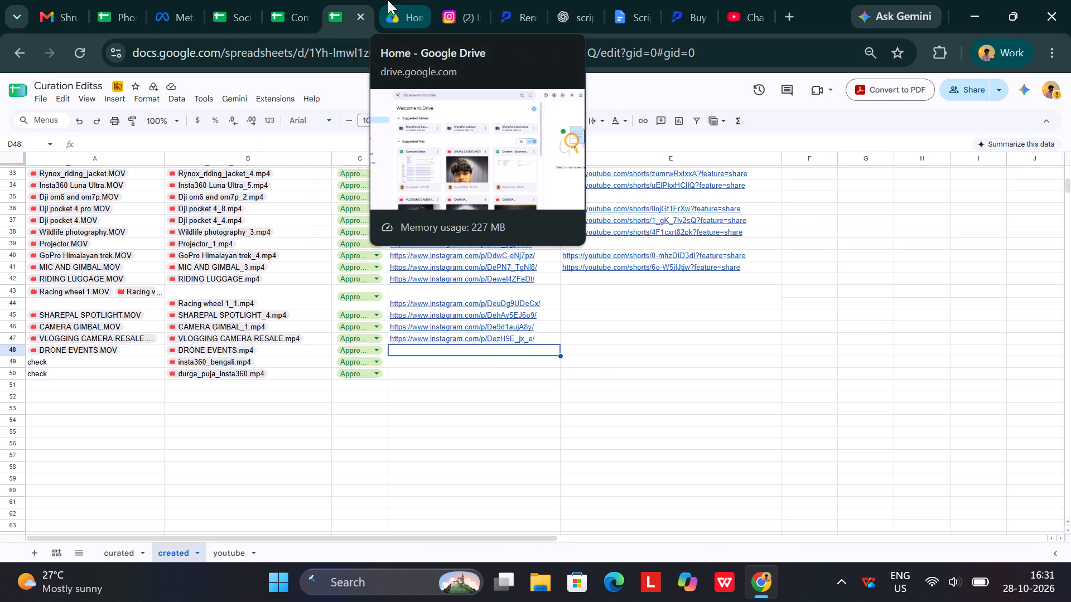
{"action": "left_click", "coordinate": [390, 0]}
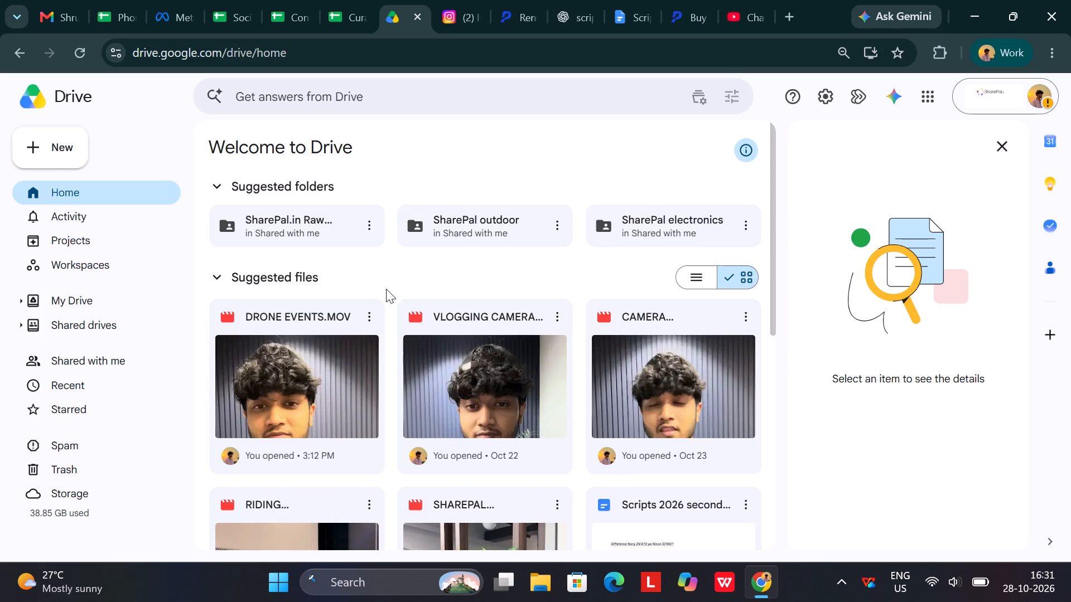
{"action": "scroll", "coordinate": [386, 289], "scroll_direction": "down", "scroll_amount": 5}
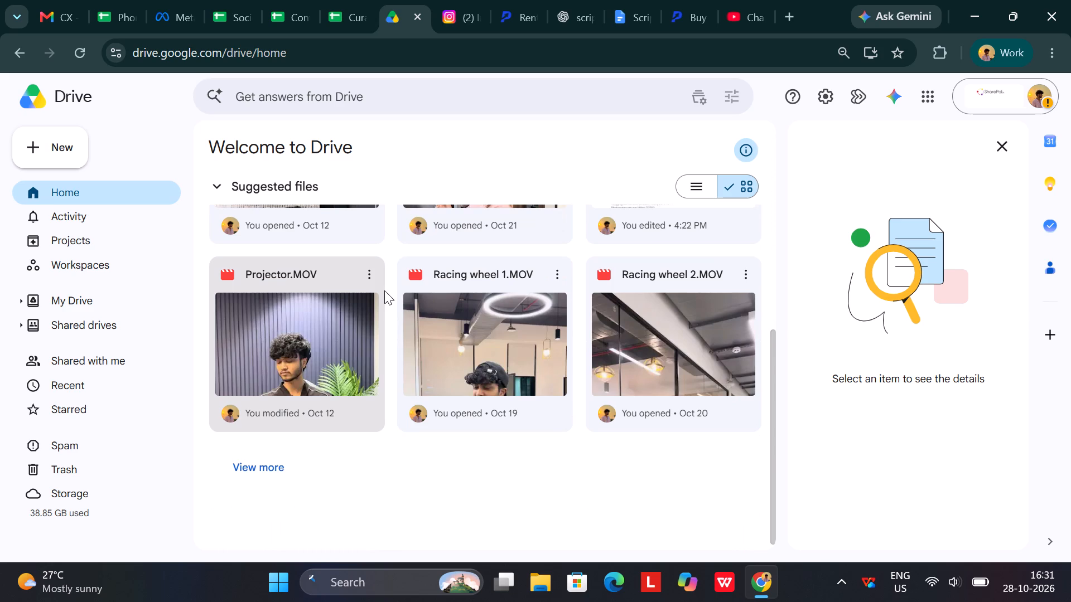
{"action": "scroll", "coordinate": [384, 290], "scroll_direction": "up", "scroll_amount": 6}
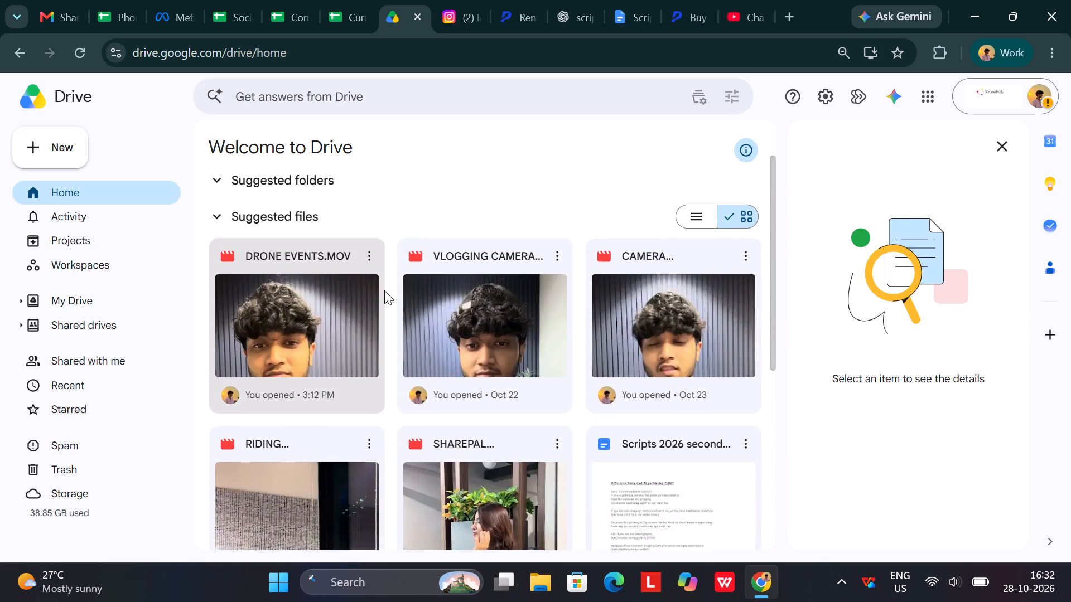
{"action": "scroll", "coordinate": [384, 290], "scroll_direction": "up", "scroll_amount": 2}
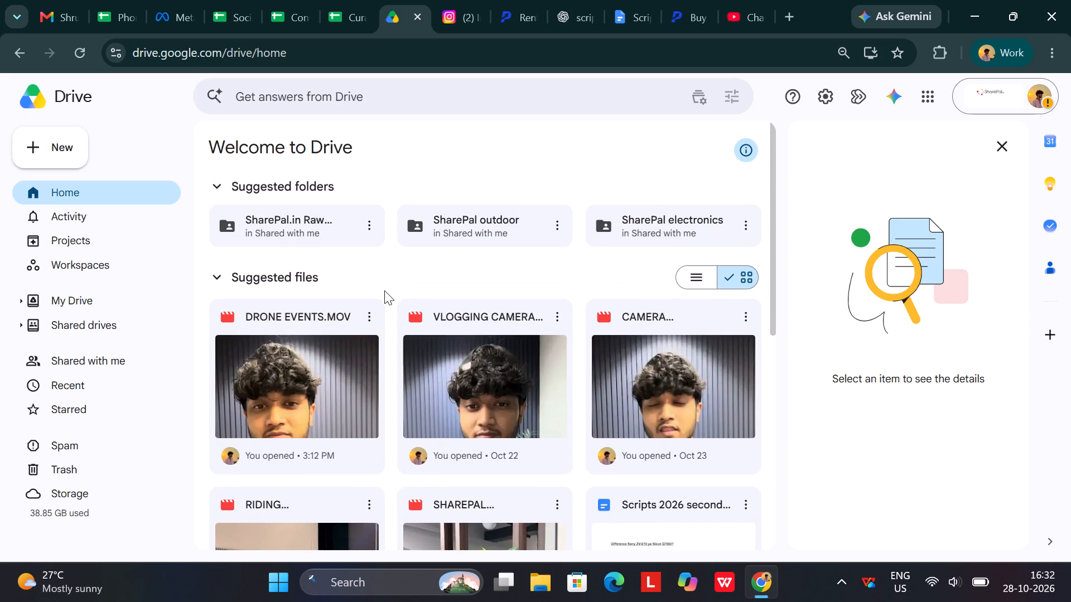
{"action": "double_click", "coordinate": [355, 244]}
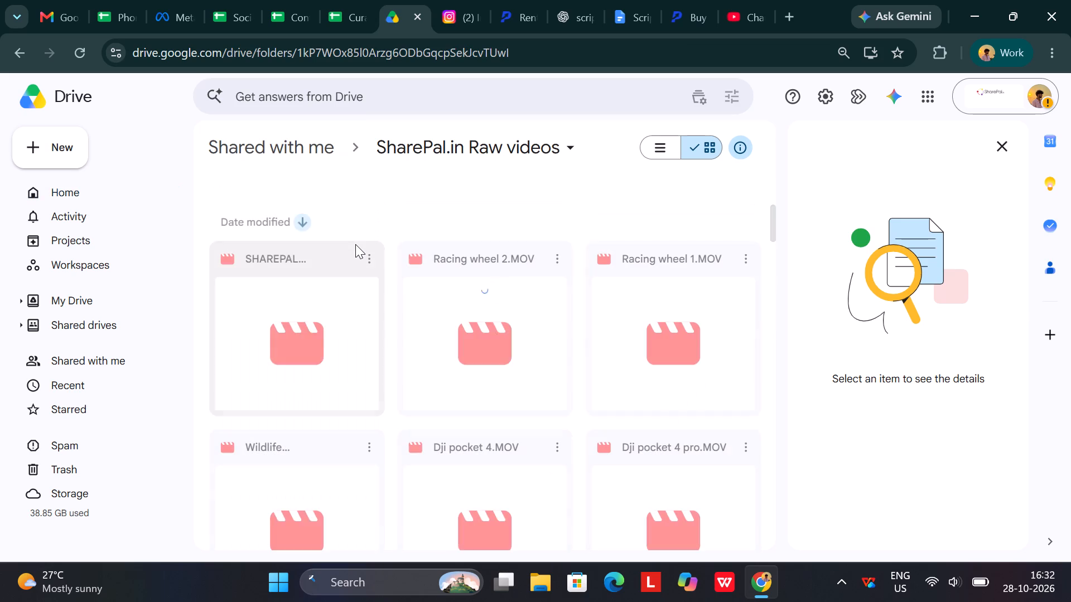
{"action": "scroll", "coordinate": [355, 244], "scroll_direction": "down", "scroll_amount": 3}
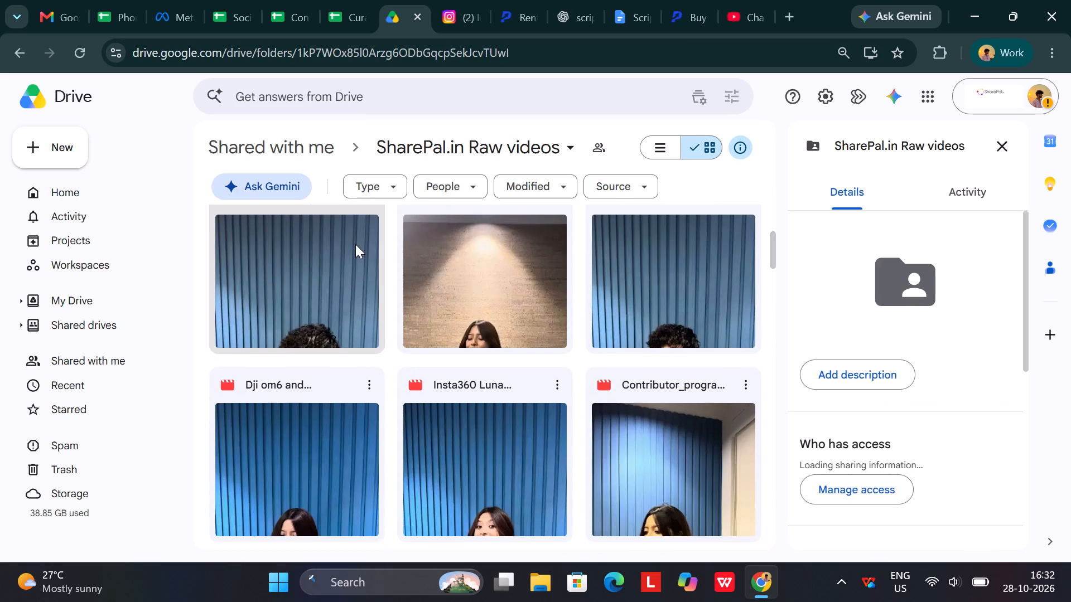
{"action": "scroll", "coordinate": [355, 244], "scroll_direction": "down", "scroll_amount": 5}
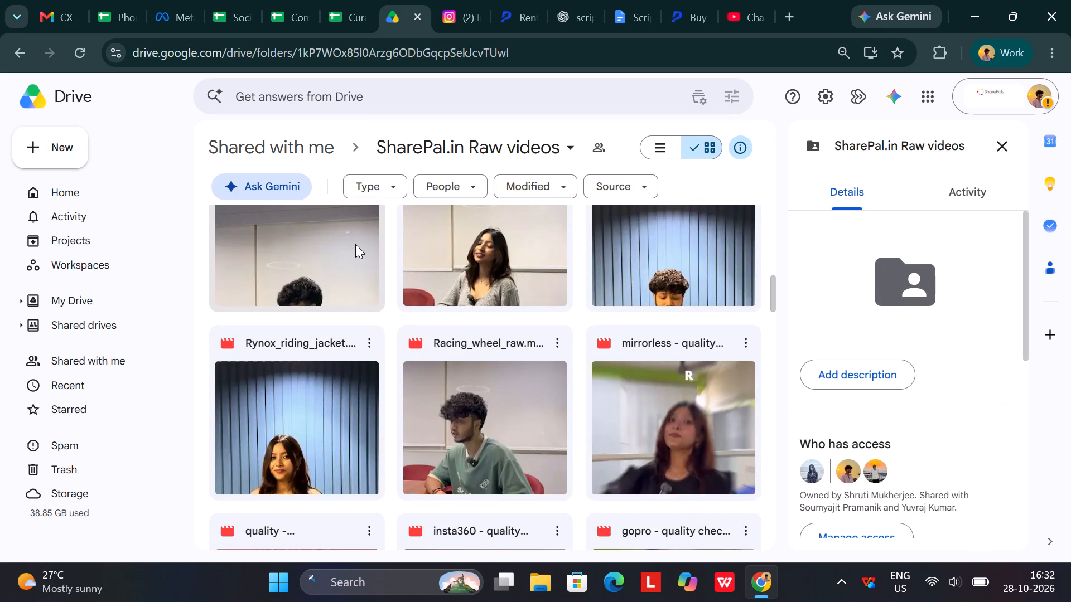
{"action": "scroll", "coordinate": [355, 244], "scroll_direction": "up", "scroll_amount": 15}
{"action": "left_click", "coordinate": [368, 231]}
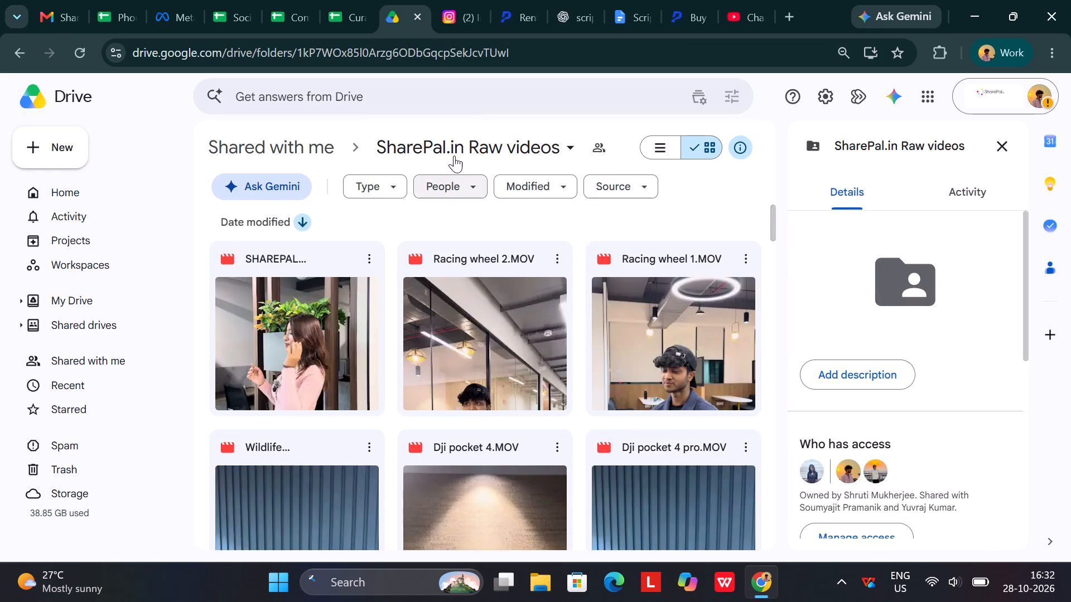
Look over the PS5 console rental listings for Bangalore on the SharePal website.
{"action": "left_click", "coordinate": [466, 10]}
{"action": "left_click", "coordinate": [518, 29]}
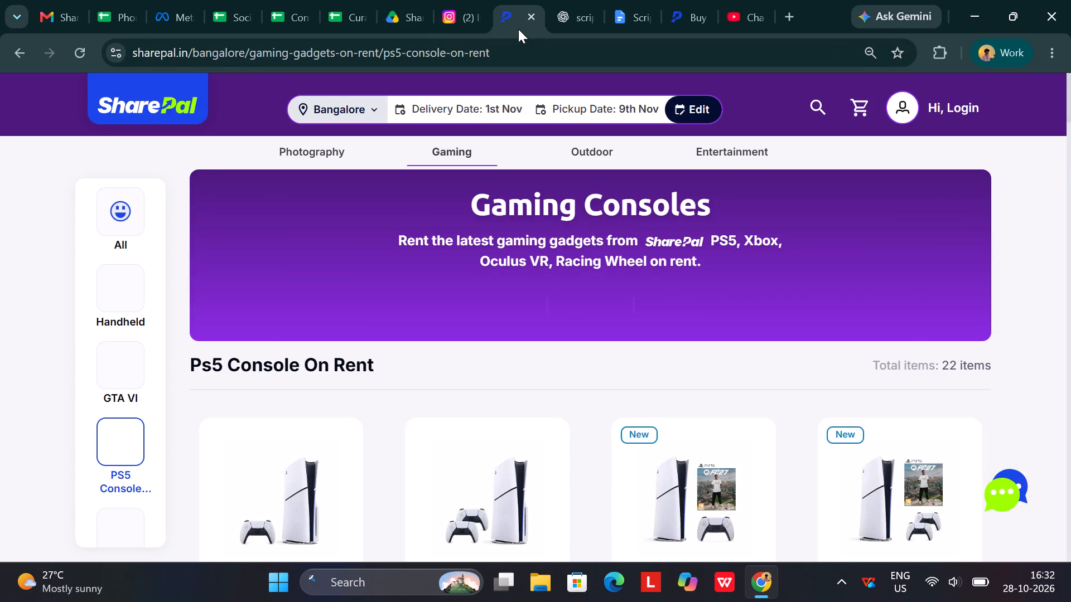
{"action": "scroll", "coordinate": [506, 311], "scroll_direction": "down", "scroll_amount": 2}
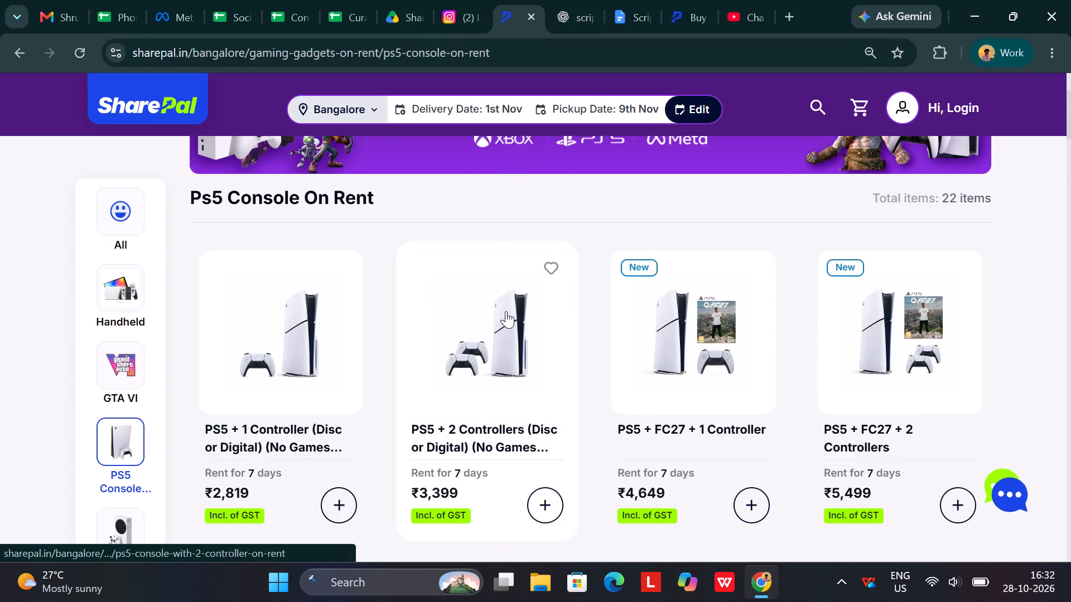
{"action": "scroll", "coordinate": [422, 84], "scroll_direction": "up", "scroll_amount": 7}
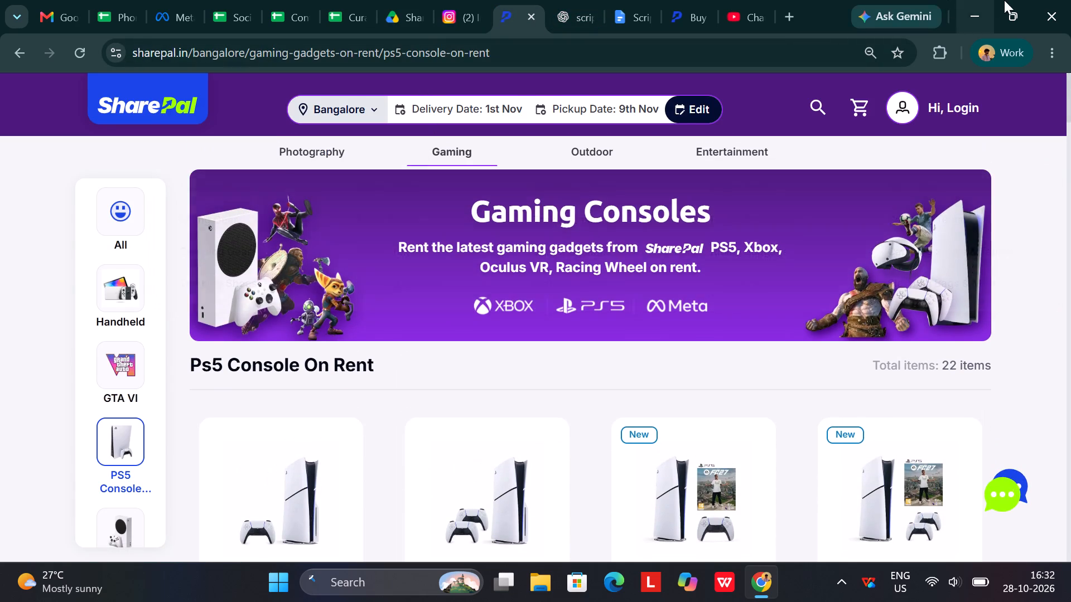
Switch to YouTube Studio and reload SharePal's channel analytics overview for the last 28 days.
{"action": "left_click", "coordinate": [766, 0]}
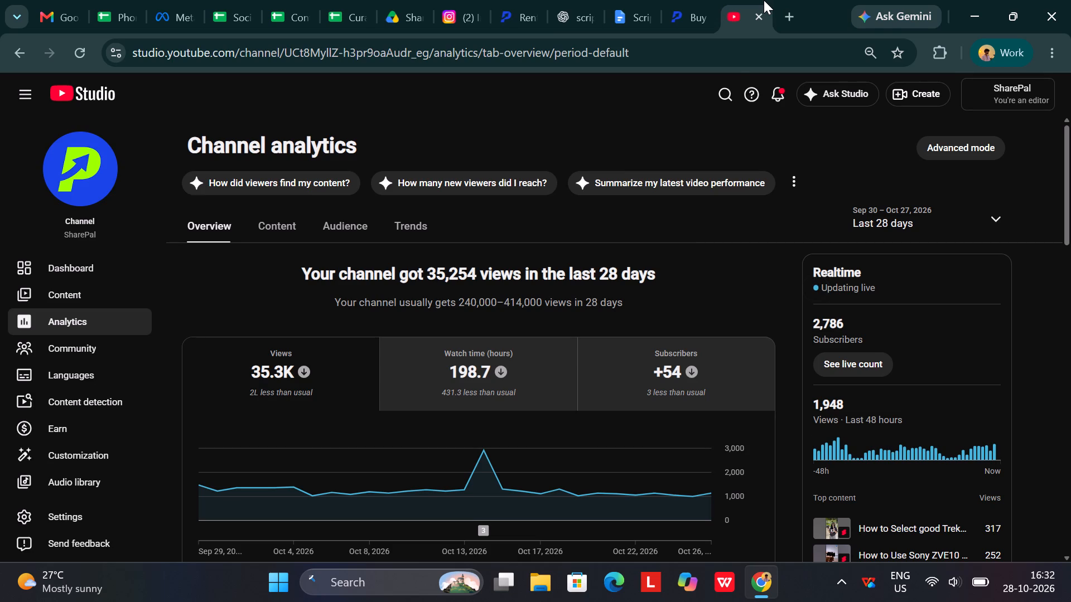
{"action": "left_click", "coordinate": [77, 46]}
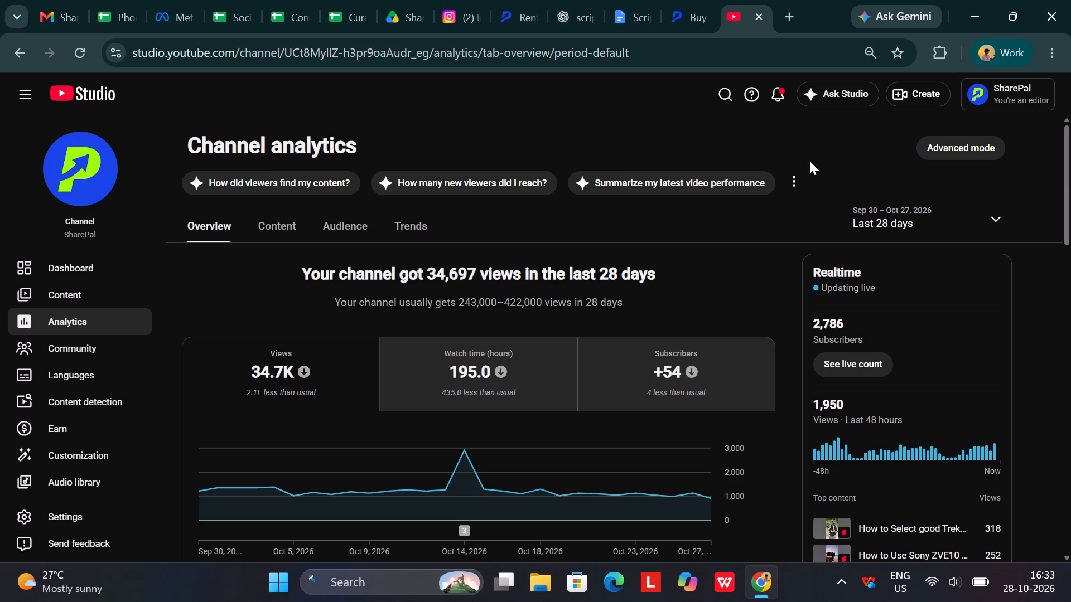
Review SharePal's YouTube channel analytics overview for the last 28 days, including views, realtime activity and the explanation of view performance.
{"action": "scroll", "coordinate": [782, 195], "scroll_direction": "down", "scroll_amount": 5}
{"action": "scroll", "coordinate": [774, 207], "scroll_direction": "up", "scroll_amount": 4}
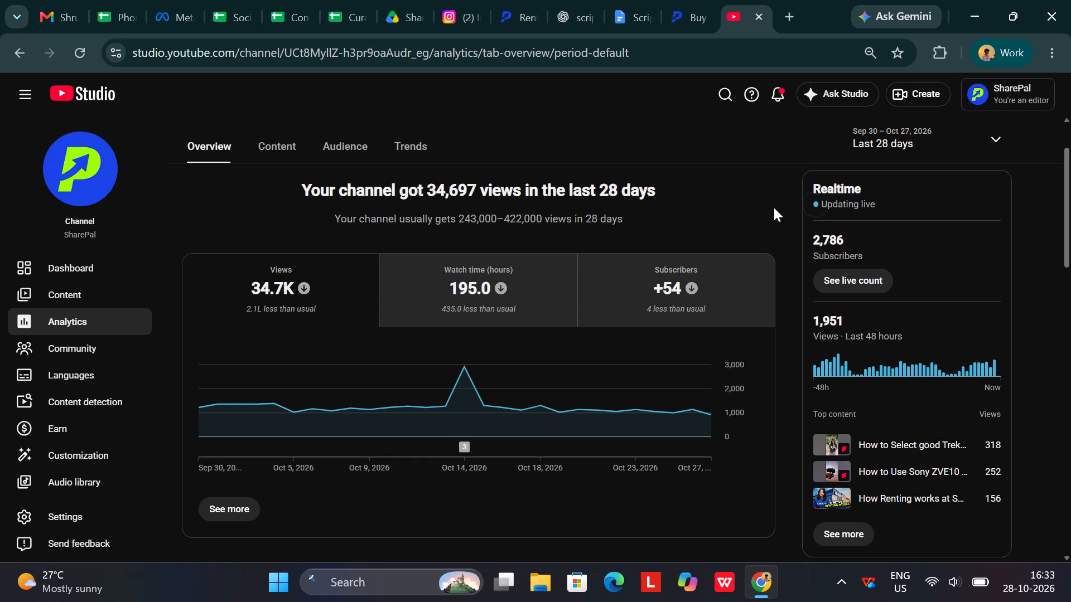
{"action": "scroll", "coordinate": [774, 207], "scroll_direction": "down", "scroll_amount": 2}
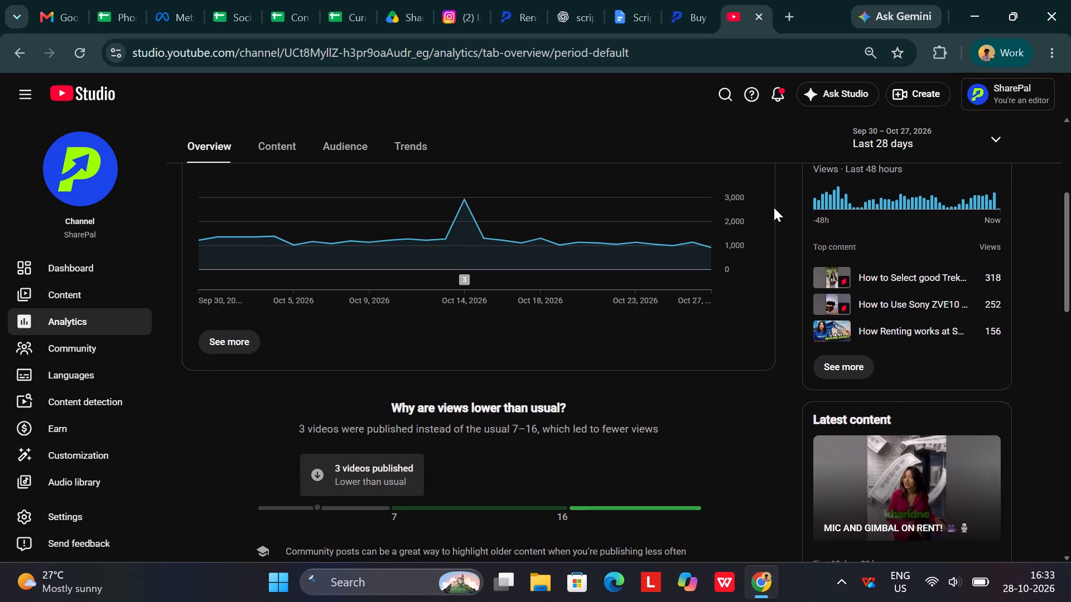
{"action": "scroll", "coordinate": [774, 207], "scroll_direction": "down", "scroll_amount": 2}
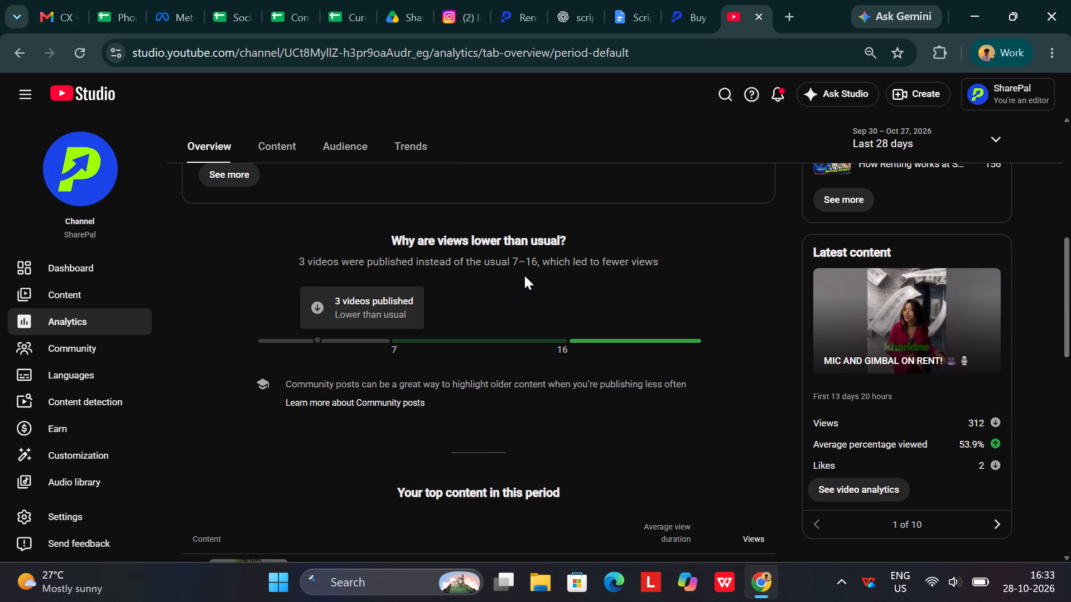
{"action": "scroll", "coordinate": [524, 275], "scroll_direction": "up", "scroll_amount": 6}
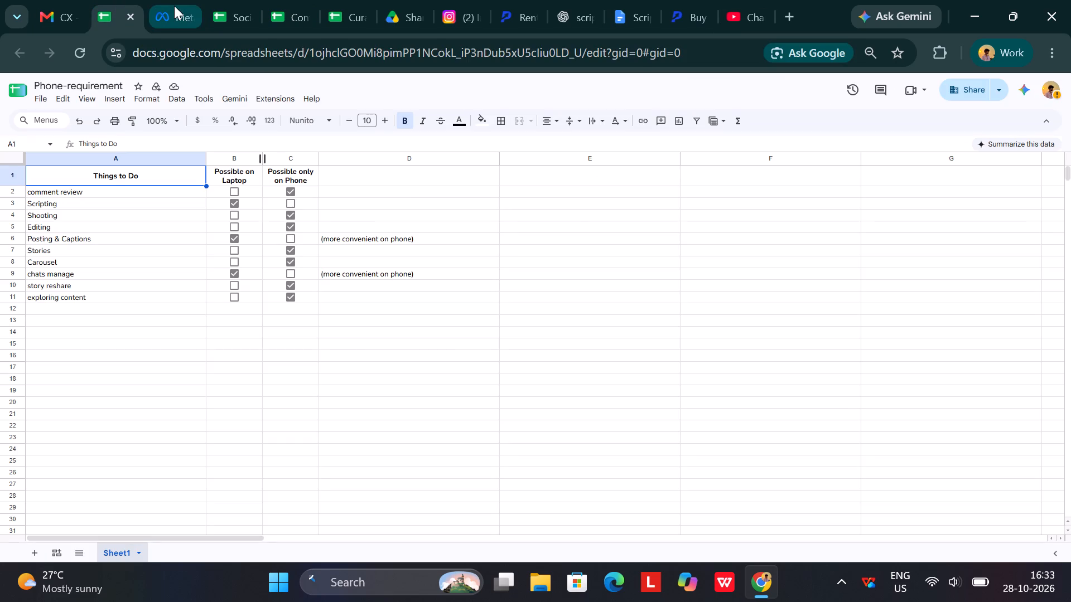
{"action": "left_click", "coordinate": [174, 6]}
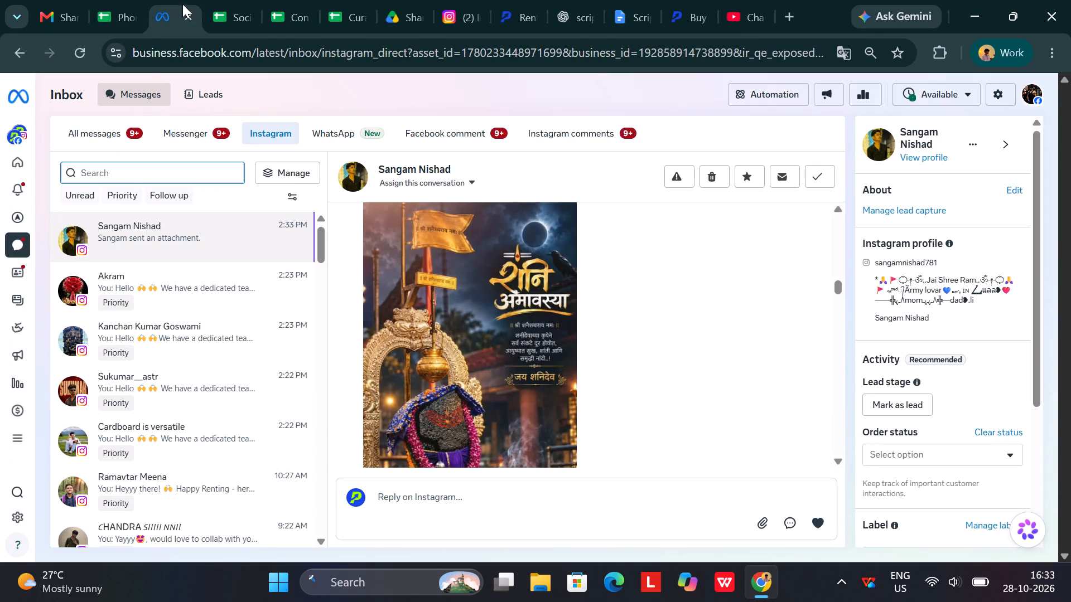
{"action": "left_click", "coordinate": [213, 0]}
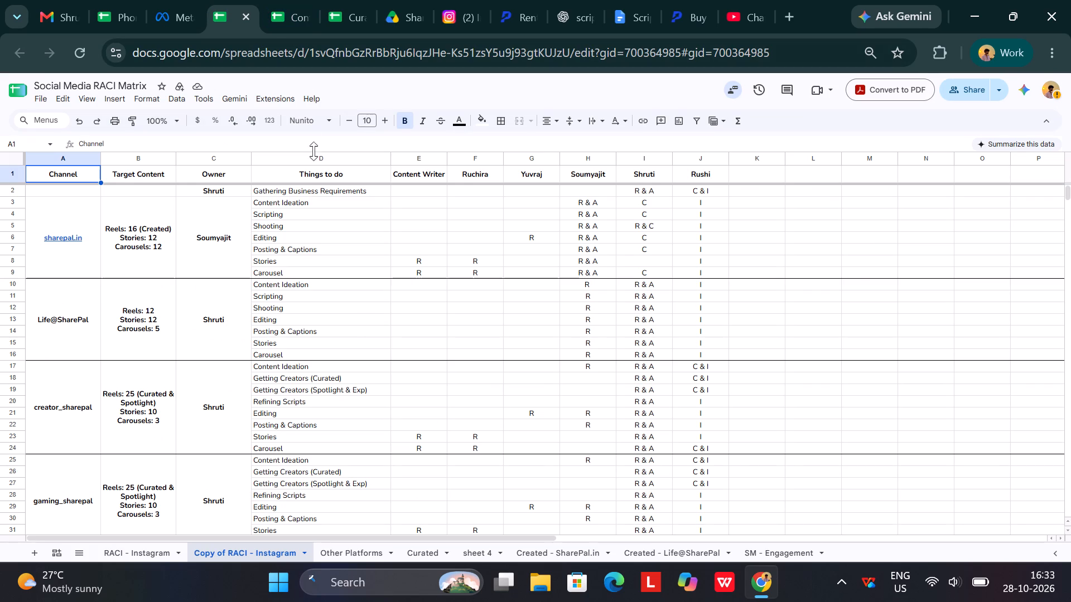
{"action": "scroll", "coordinate": [312, 190], "scroll_direction": "down", "scroll_amount": 3}
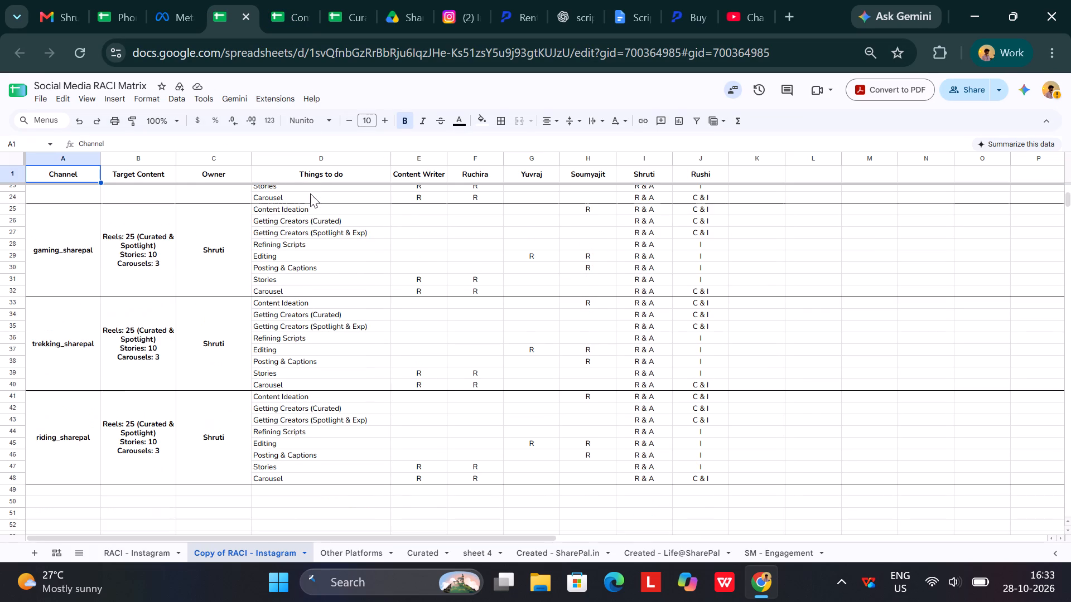
{"action": "scroll", "coordinate": [310, 193], "scroll_direction": "down", "scroll_amount": 2}
{"action": "scroll", "coordinate": [310, 193], "scroll_direction": "up", "scroll_amount": 7}
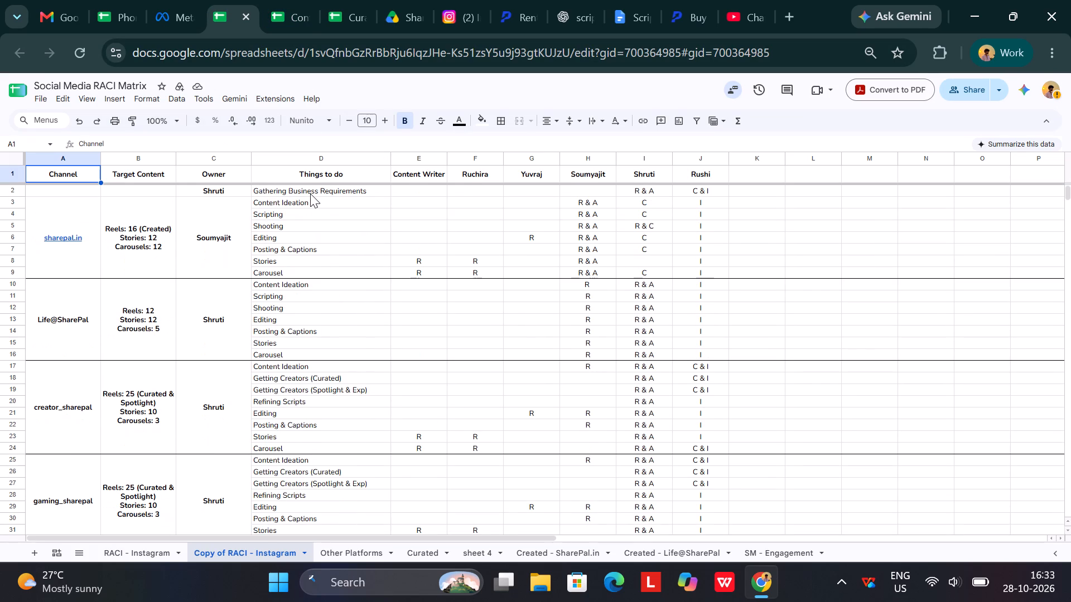
Look through the content targets, owners and task responsibilities per channel on the "Copy of RACI - Instagram" sheet of the Social Media RACI Matrix.
{"action": "scroll", "coordinate": [310, 193], "scroll_direction": "down", "scroll_amount": 2}
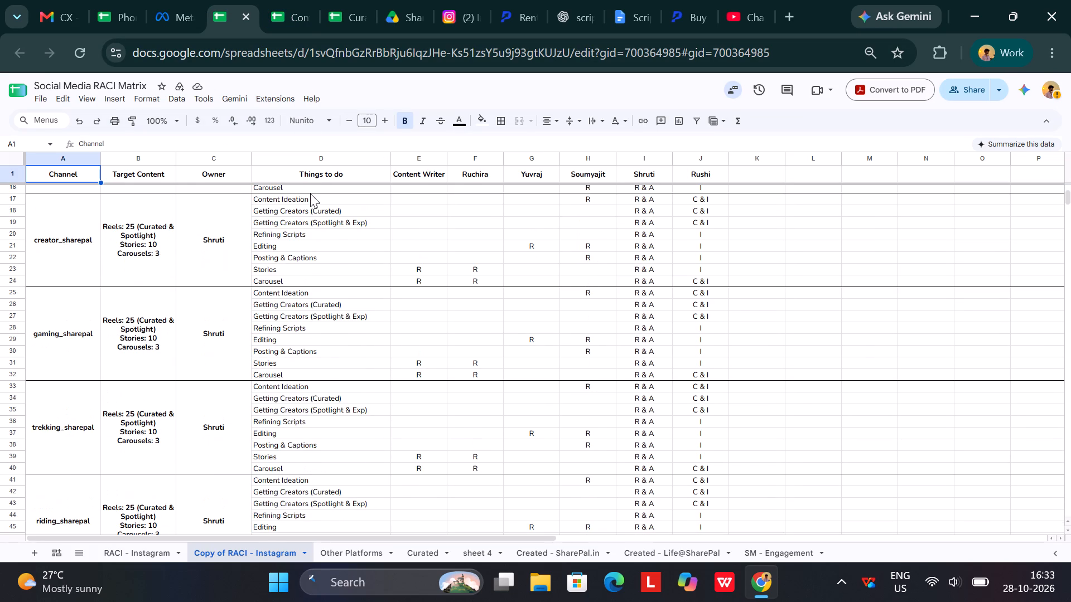
{"action": "scroll", "coordinate": [310, 193], "scroll_direction": "down", "scroll_amount": 1}
{"action": "scroll", "coordinate": [310, 193], "scroll_direction": "up", "scroll_amount": 3}
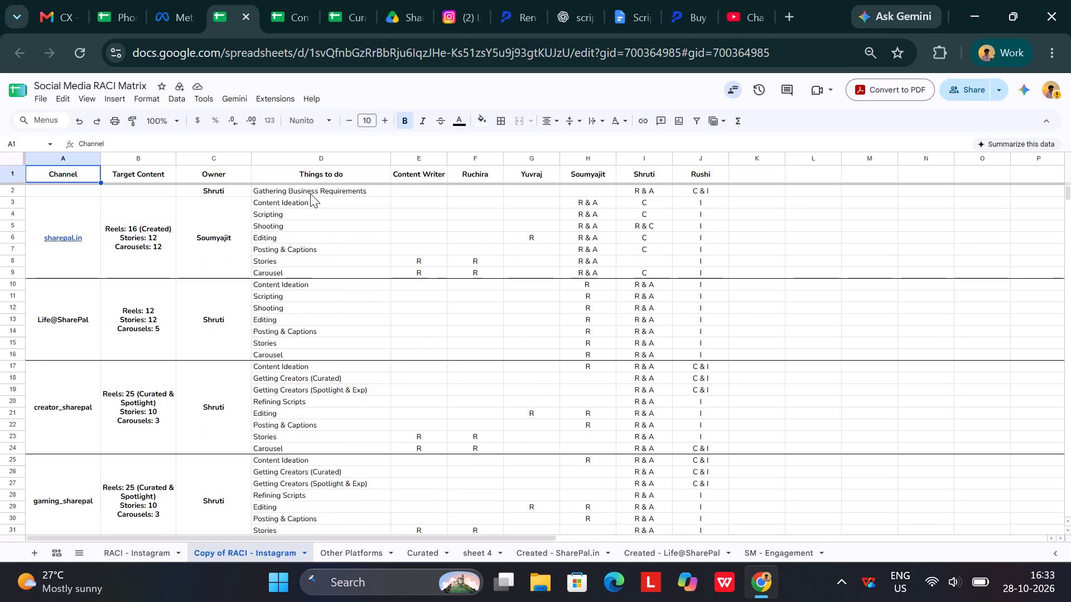
{"action": "scroll", "coordinate": [310, 193], "scroll_direction": "up", "scroll_amount": 3}
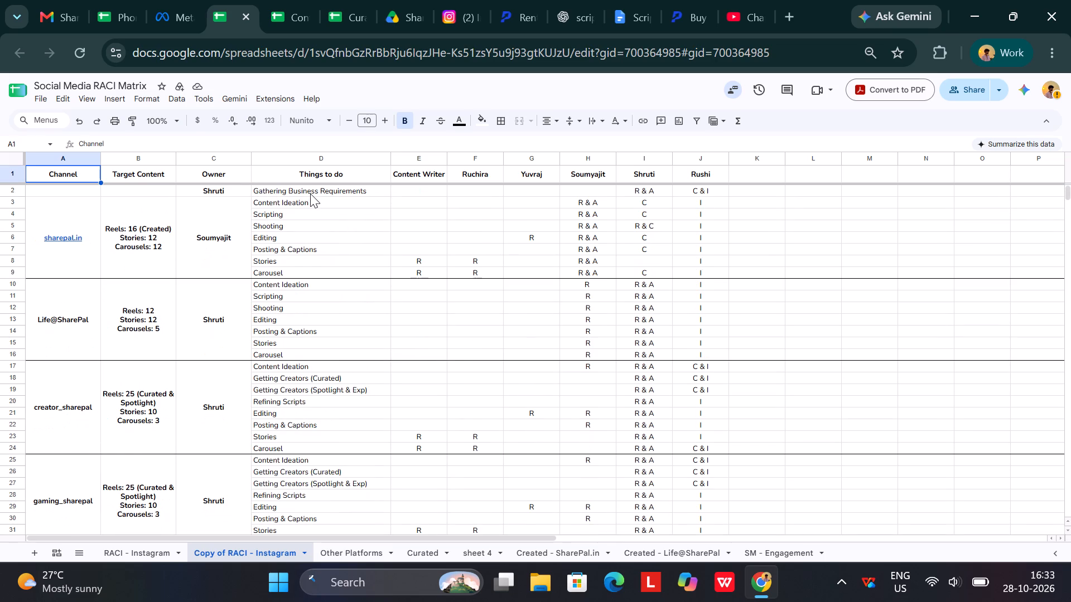